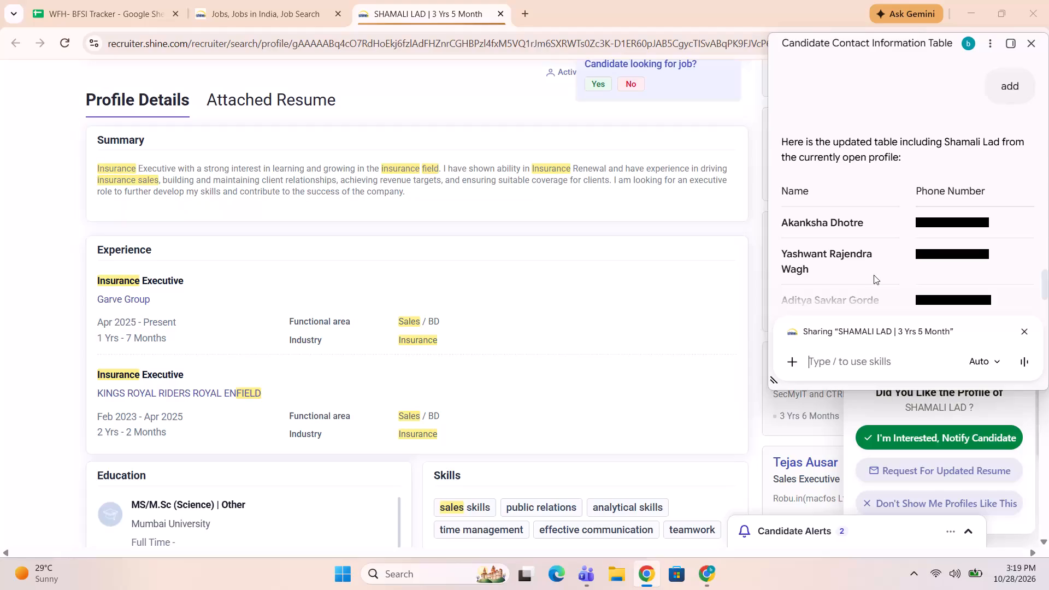
Copy the updated candidate contact table from the end of the Gemini chat and close the chat.
scroll(876, 275, "down", 11)
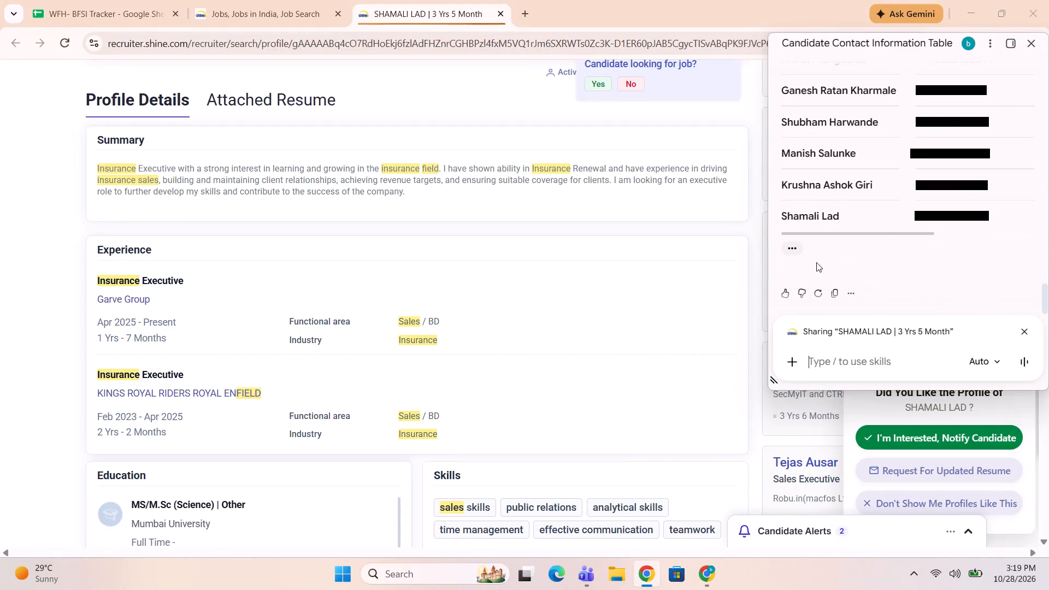
left_click(789, 246)
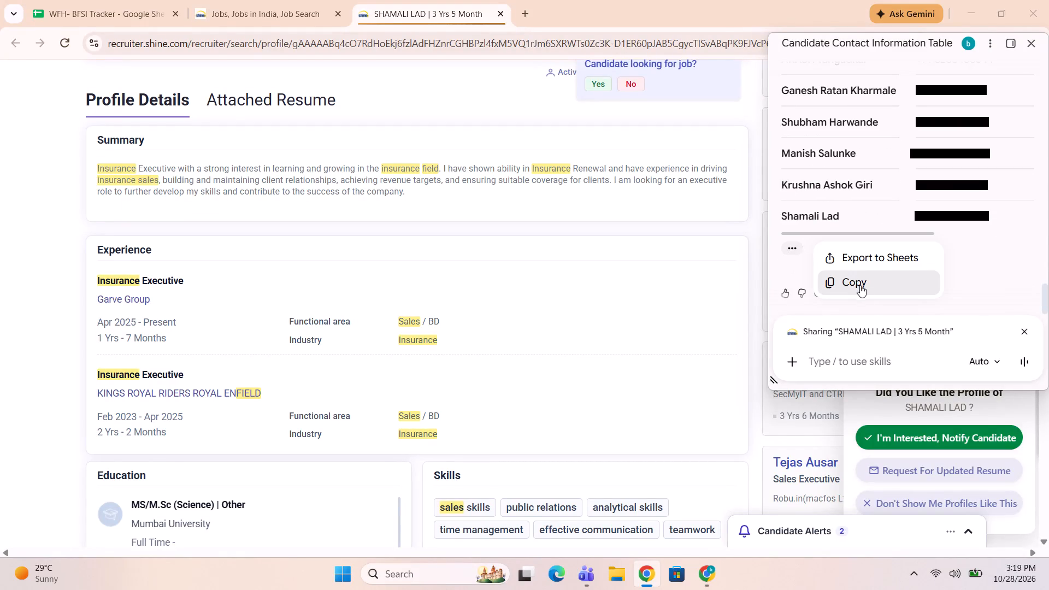
left_click(857, 282)
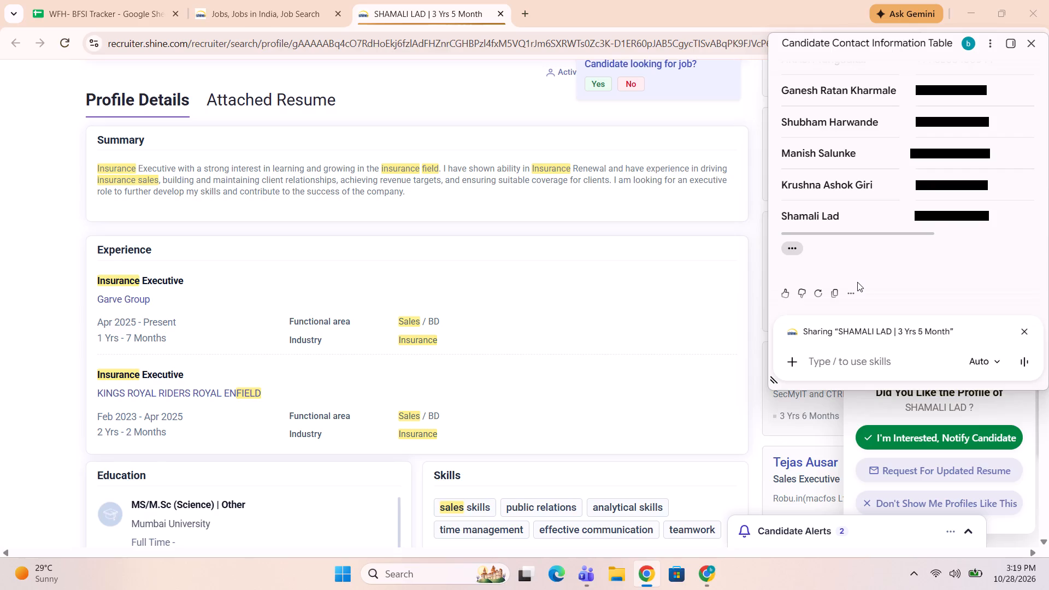
left_click(1032, 39)
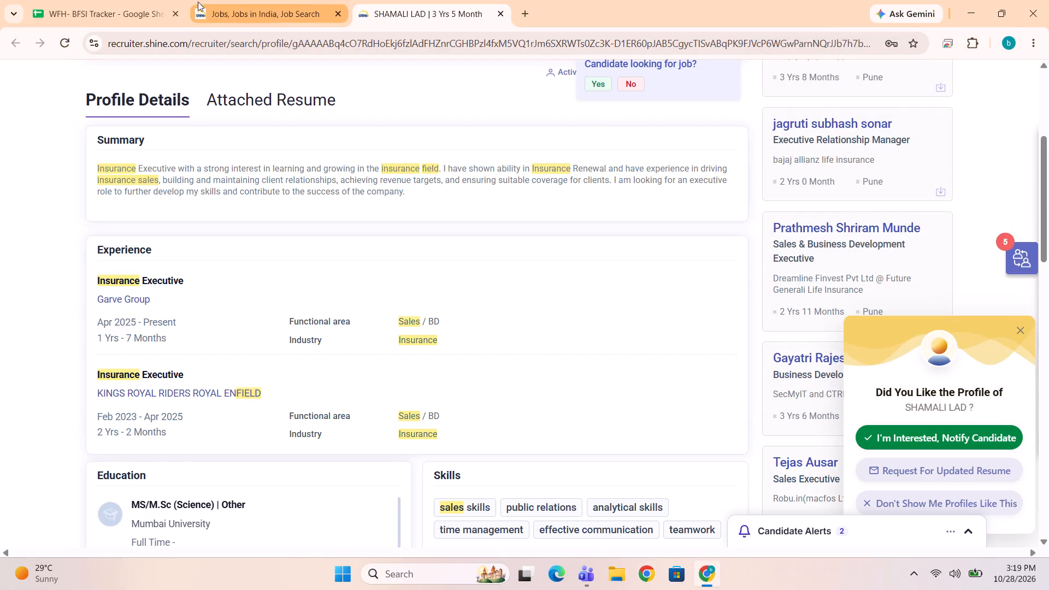
Switch to the WFH- BFSI Tracker spreadsheet and paste the copied table into the Raveena sheet starting at cell D909.
left_click(73, 14)
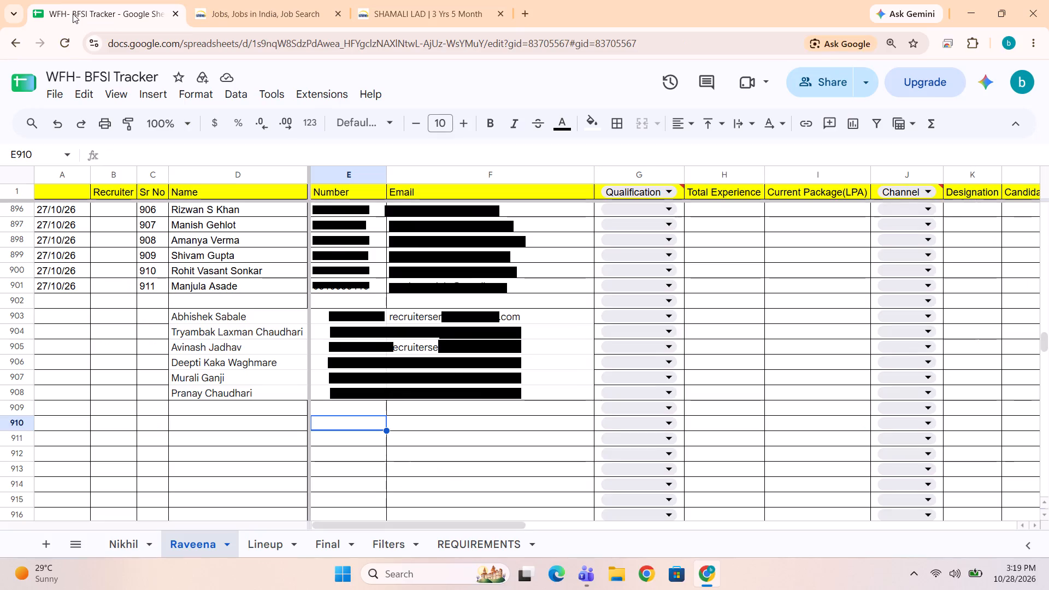
left_click(181, 404)
key("ctrl+v")
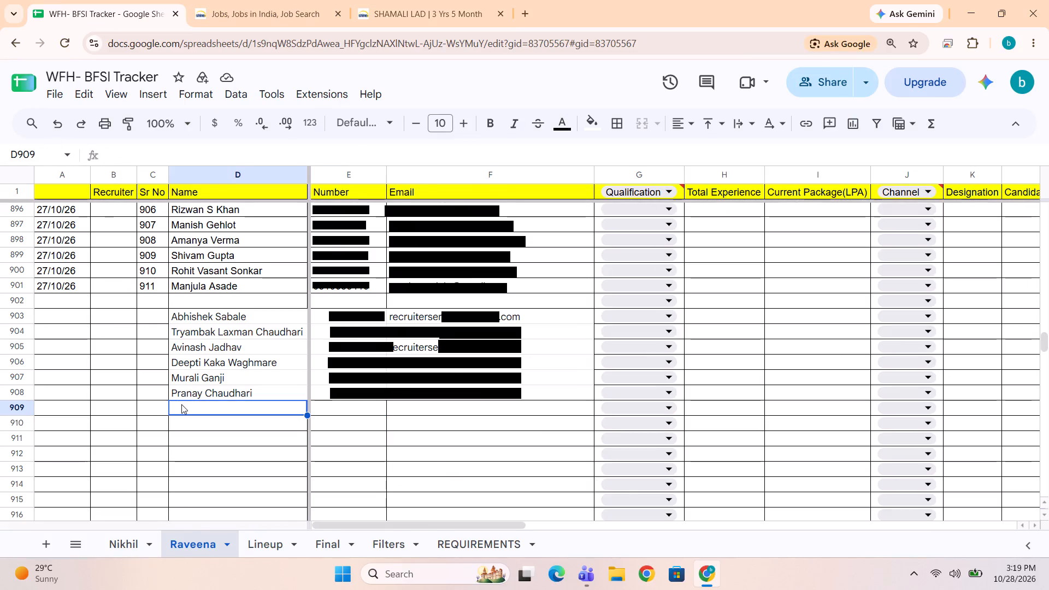
Delete row 909, which holds the pasted Name, Phone Number and Email header.
left_click(24, 410)
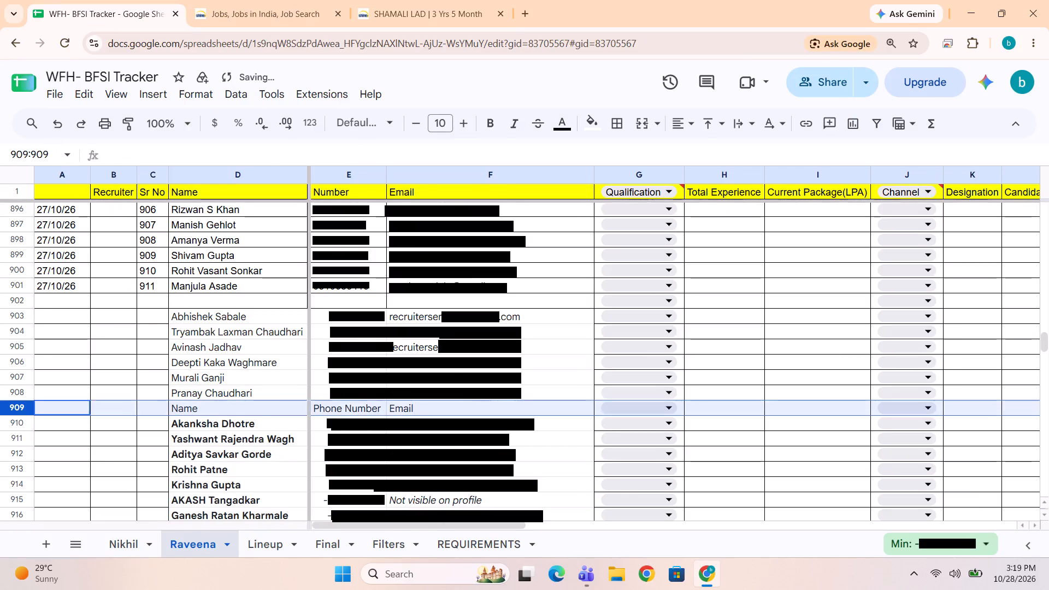
right_click(24, 410)
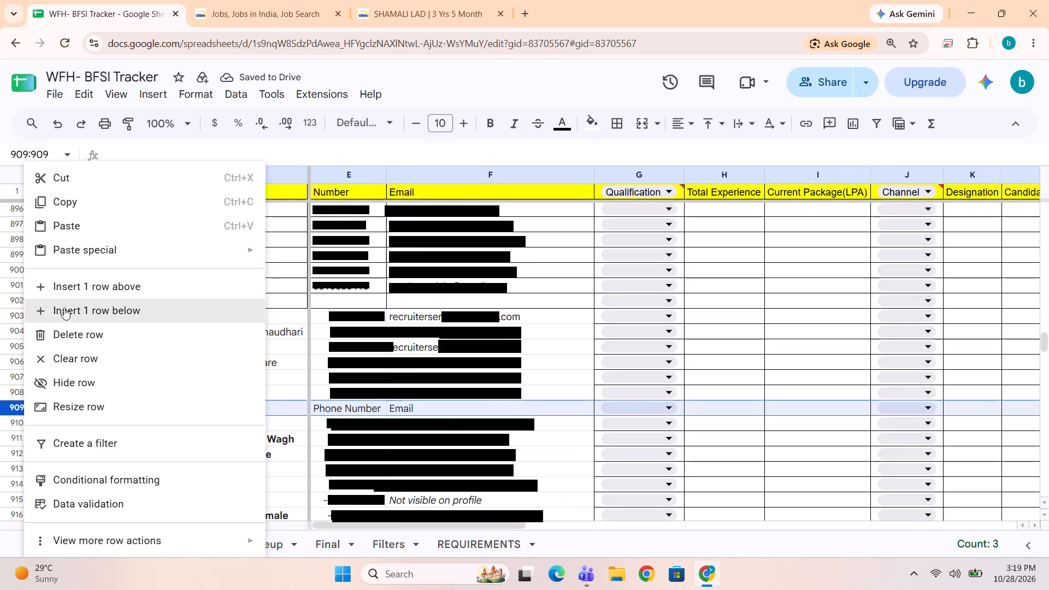
left_click(92, 335)
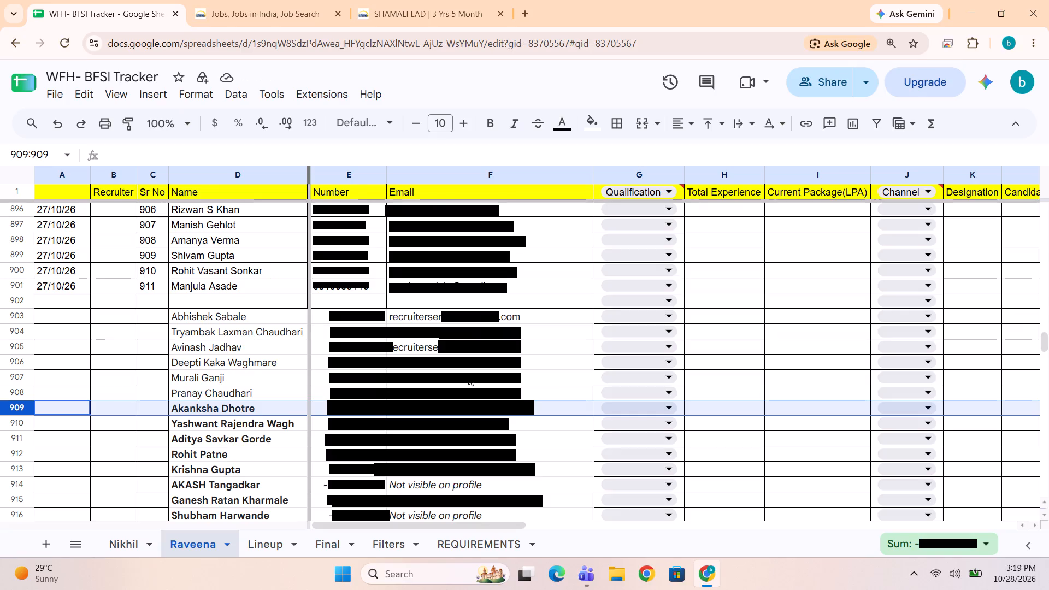
left_click(560, 378)
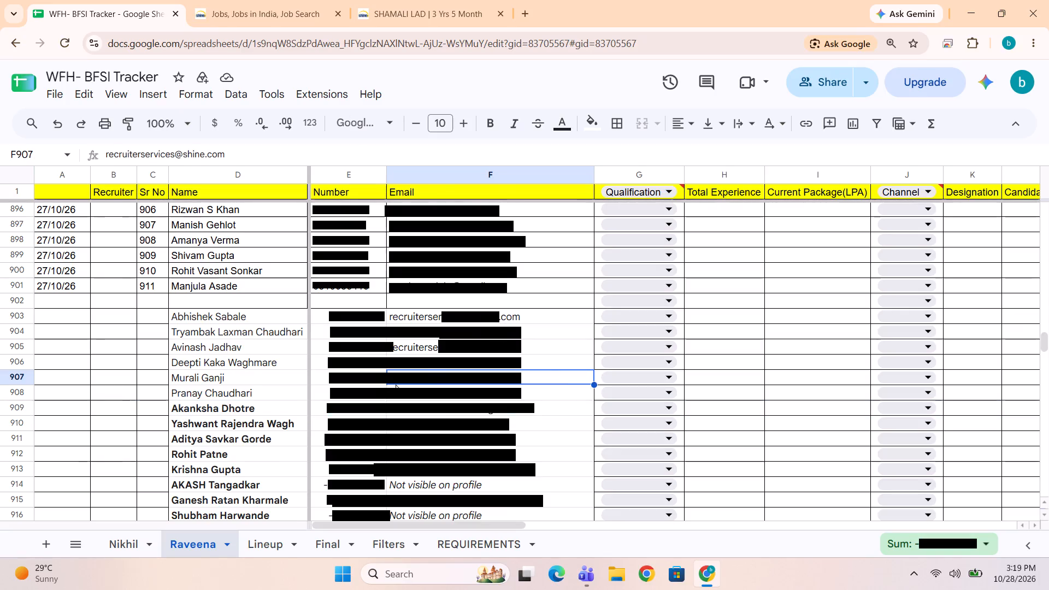
Remove the formula prefix, including the equals sign, before the phone number in cell E909.
double_click(347, 405)
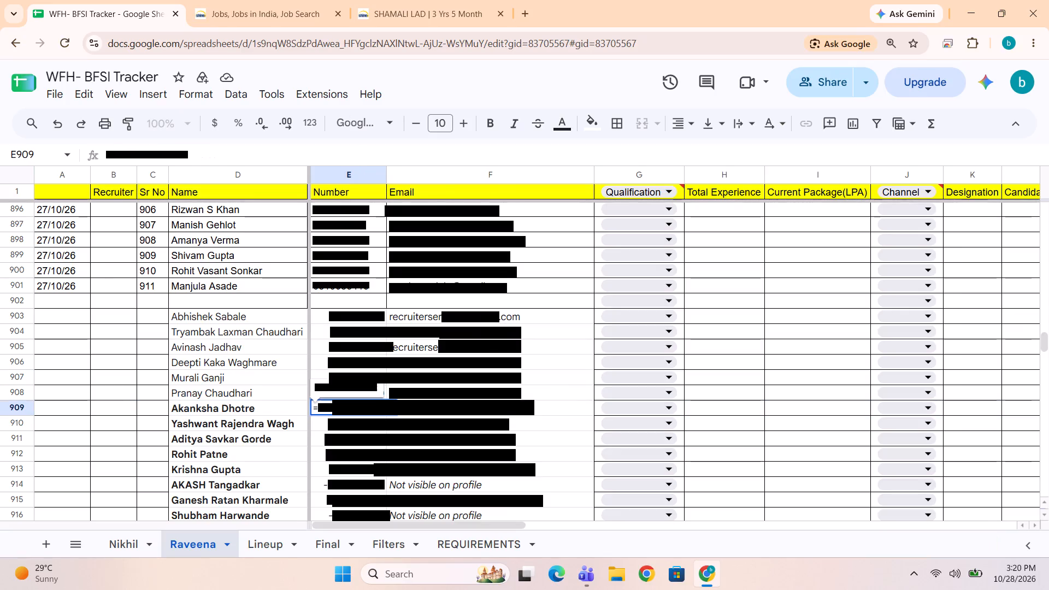
left_click(341, 409)
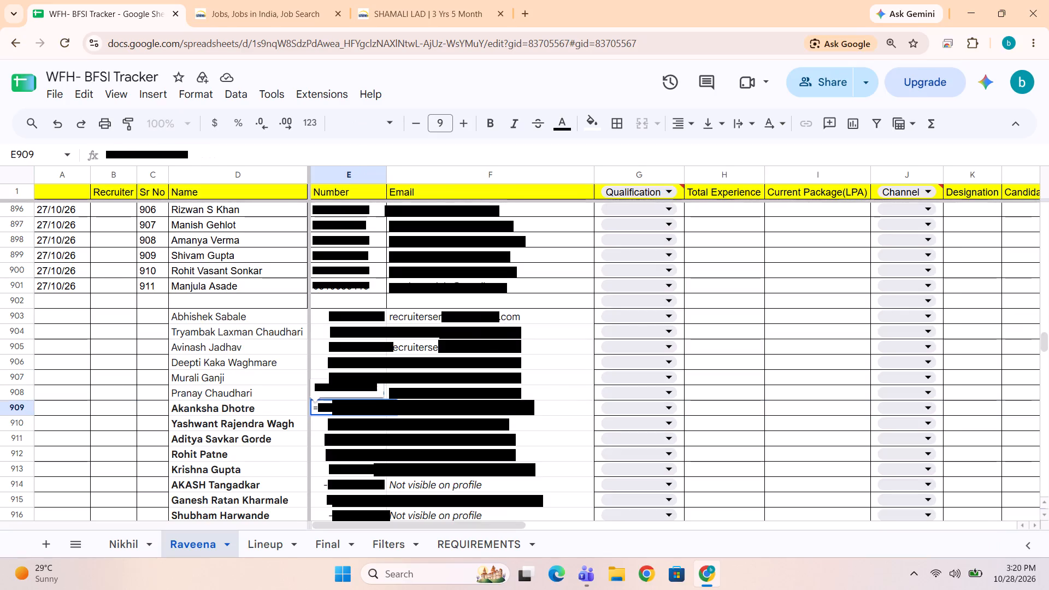
key("BackSpace")
key("BackSpace")
key("BackSpace")
key("BackSpace")
key("BackSpace")
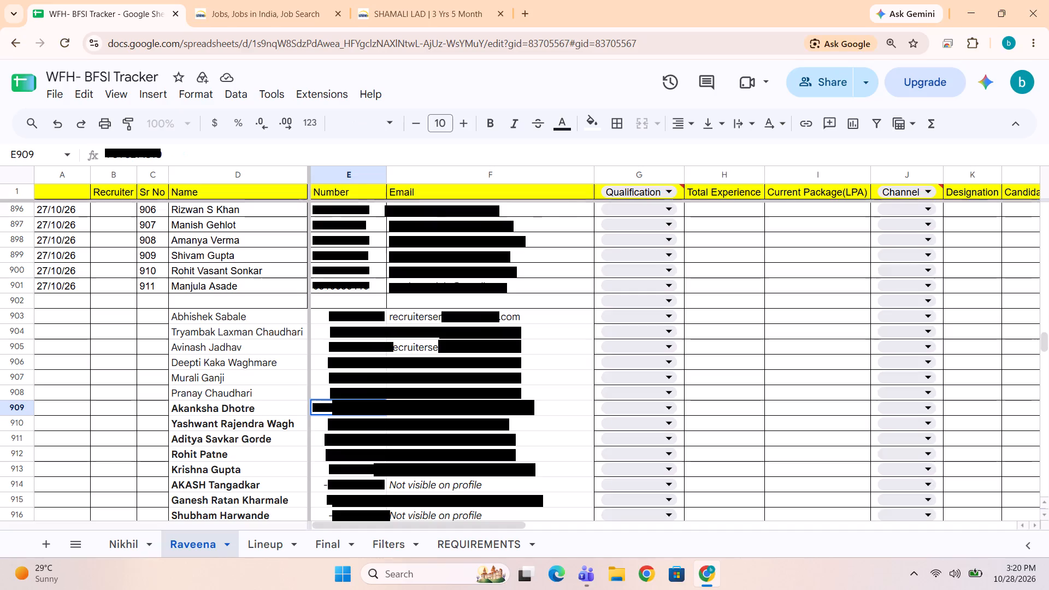
Strip the leading formula prefix from the phone number in cell E910, keeping only the plain number.
double_click(356, 428)
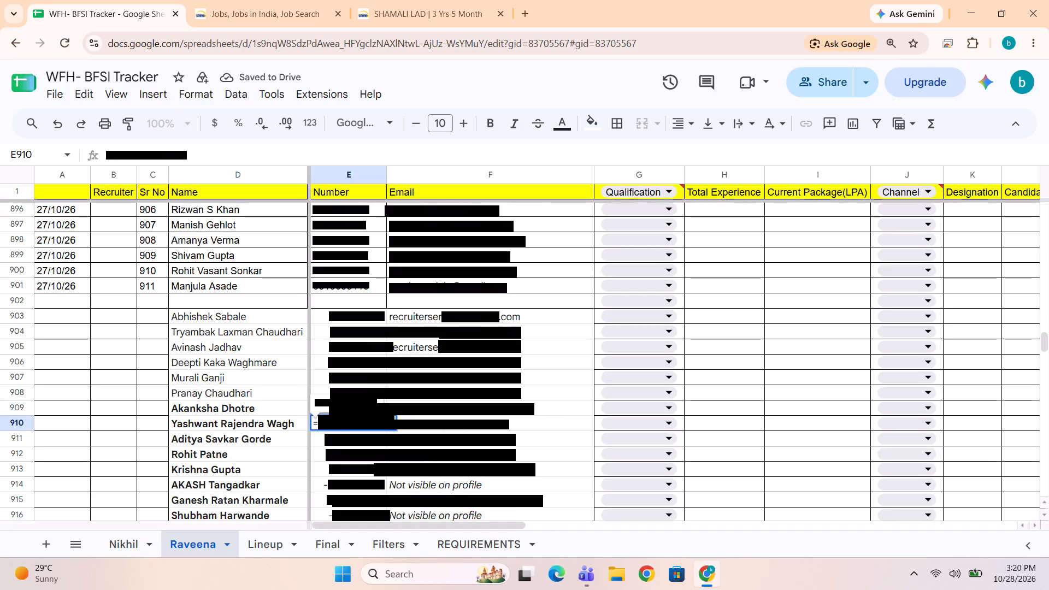
left_click(340, 423)
key("BackSpace")
key("BackSpace")
key("BackSpace")
key("BackSpace")
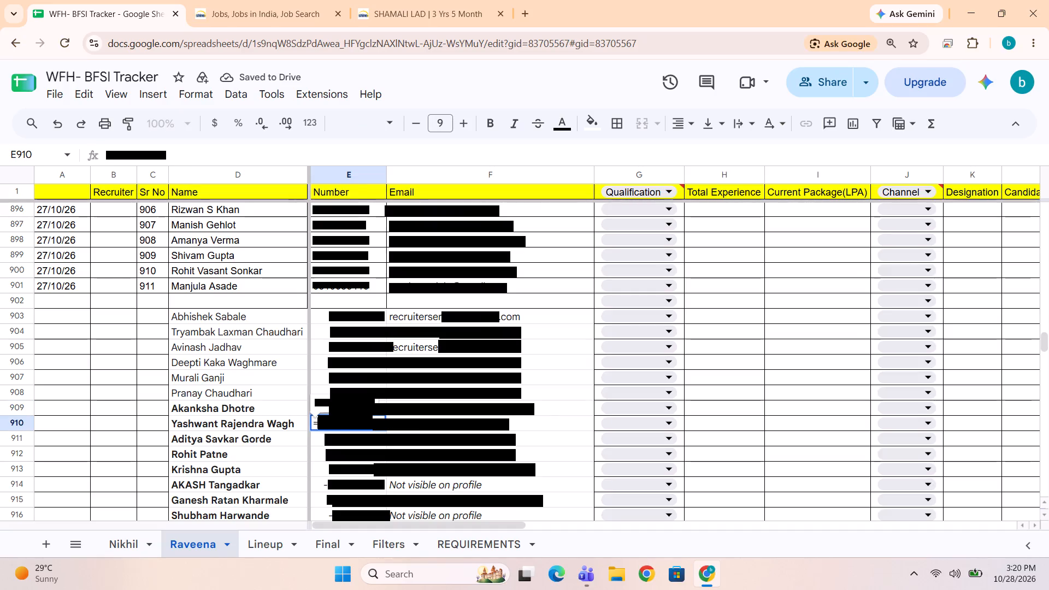
key("BackSpace")
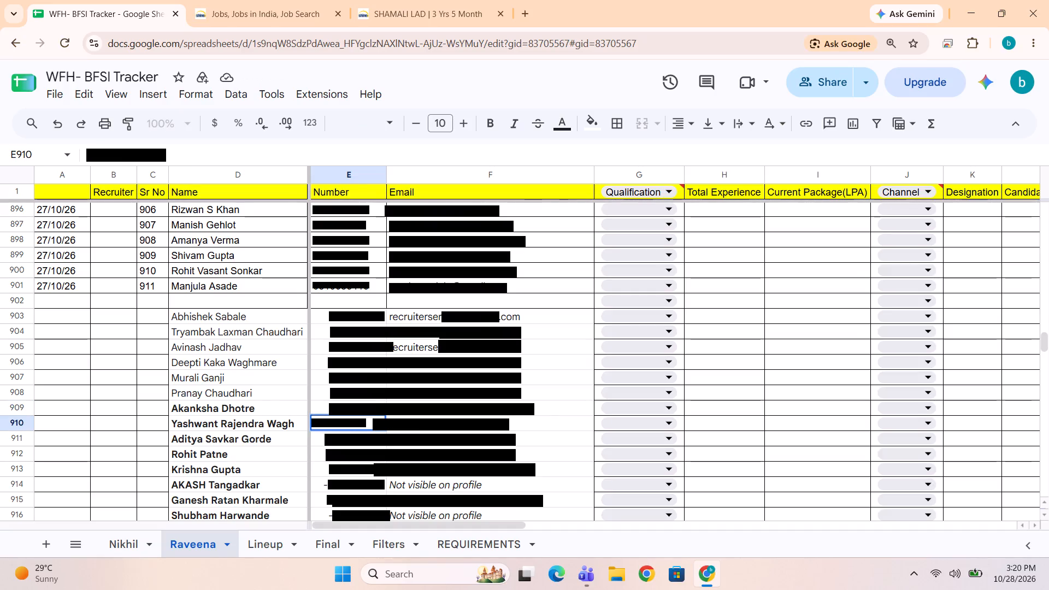
Strip the leading formula prefix from the phone number in cell E911, keeping only the plain number.
double_click(345, 441)
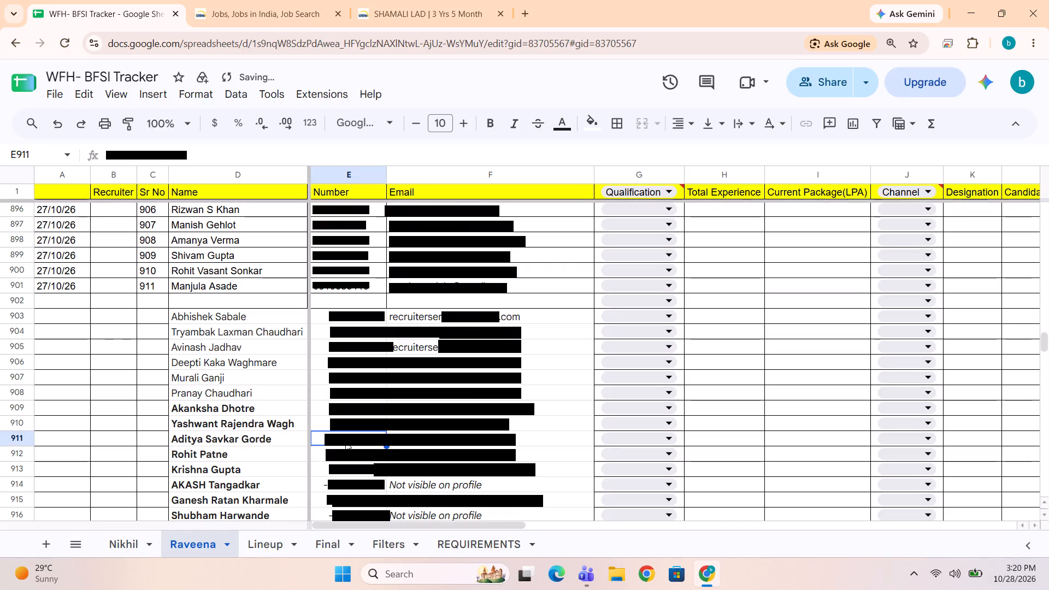
left_click(341, 438)
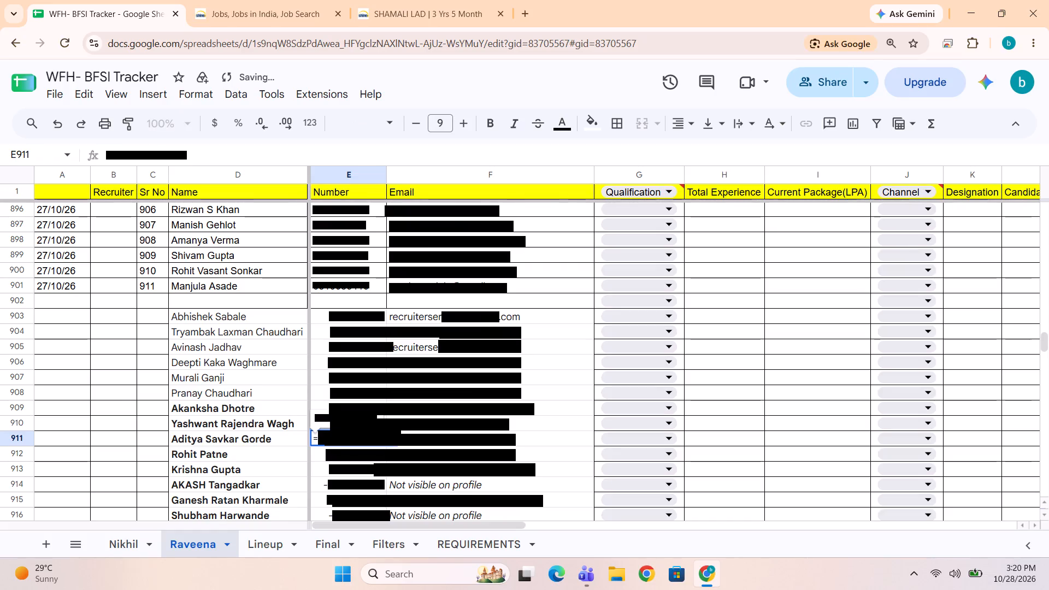
key("BackSpace")
key("BackSpace")
key("BackSpace")
key("BackSpace")
key("BackSpace")
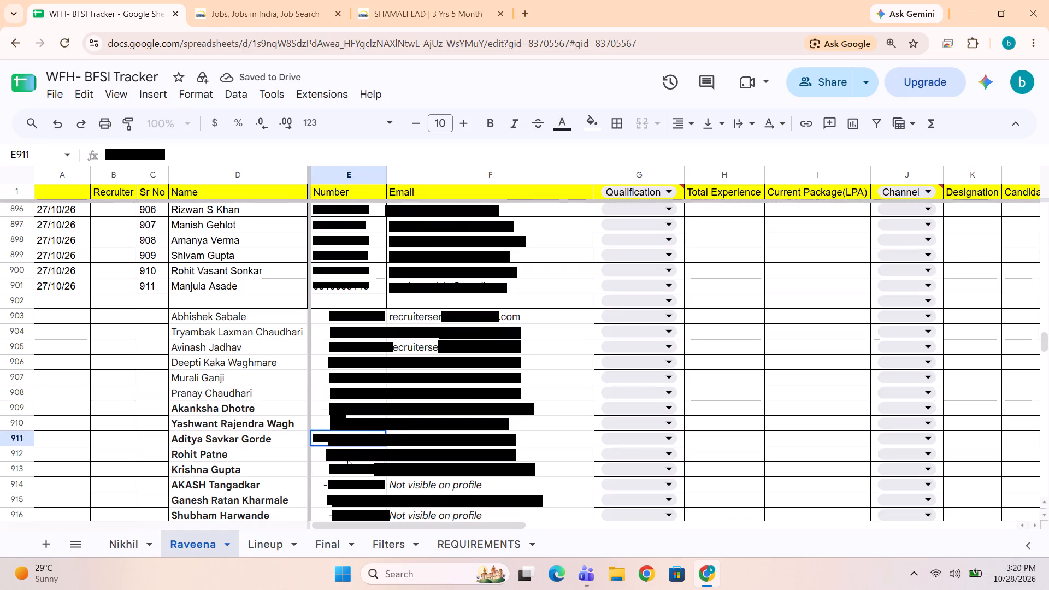
Strip the leading formula prefix from the phone number in cell E912, keeping only the plain number.
left_click(345, 459)
double_click(345, 459)
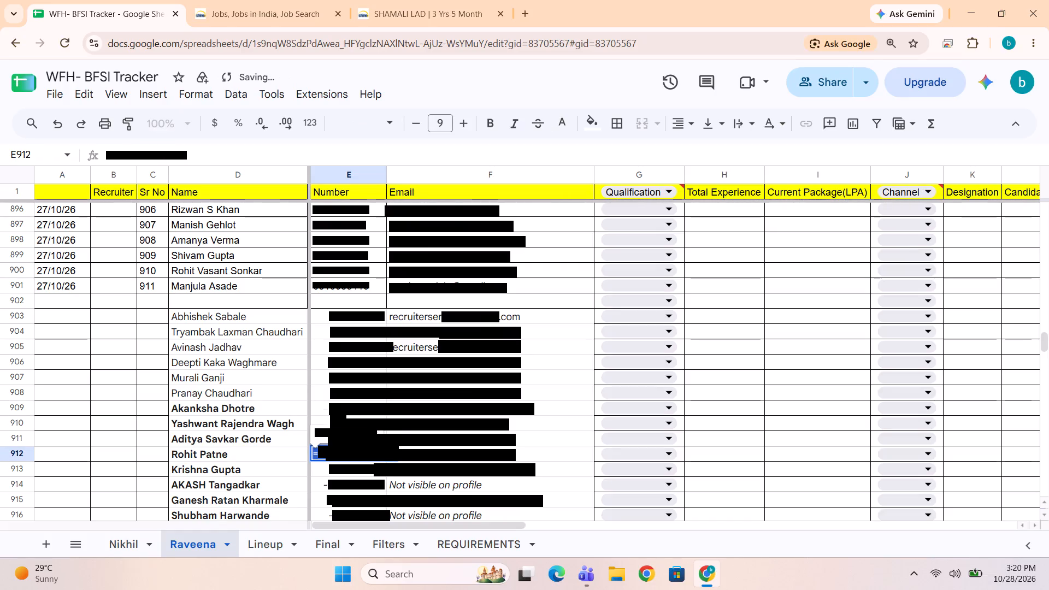
left_click(340, 455)
key("BackSpace")
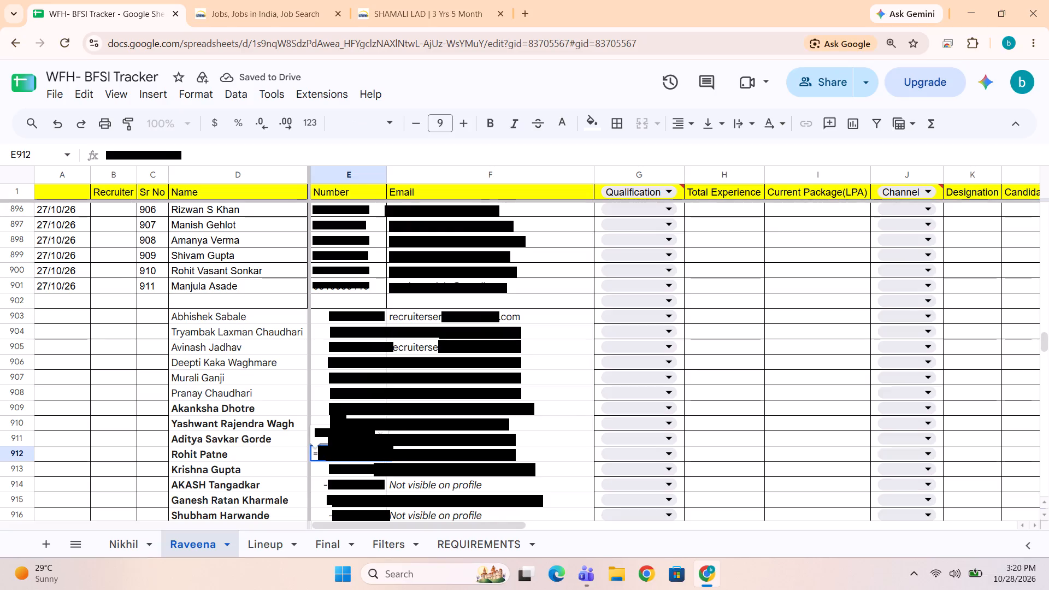
key("BackSpace")
key("BackSpace")
key("BackSpace")
key("BackSpace")
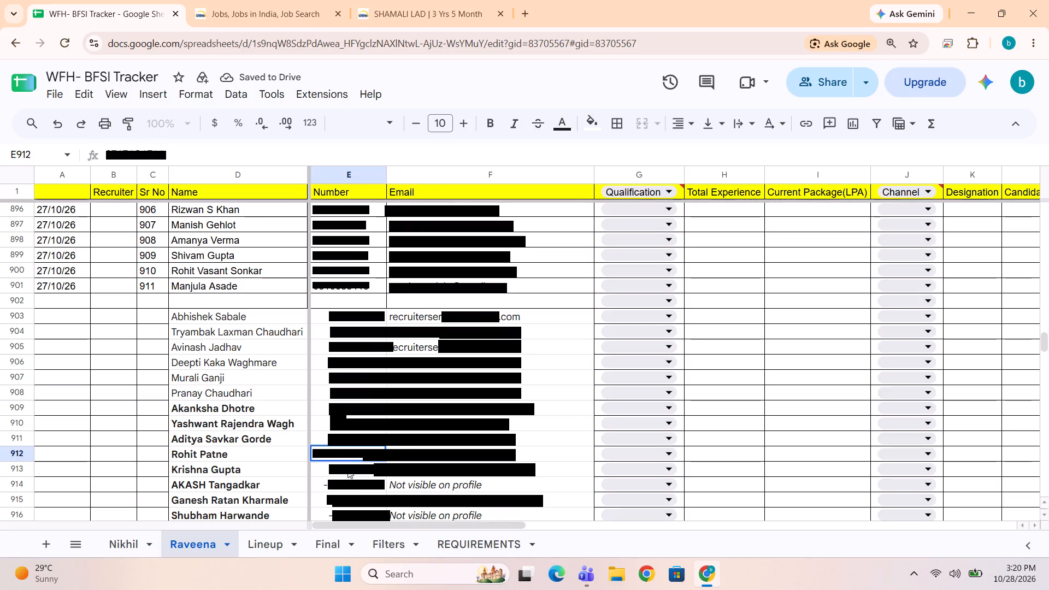
Strip the leading formula prefix from the phone number in cell E913, keeping only the plain number.
double_click(350, 472)
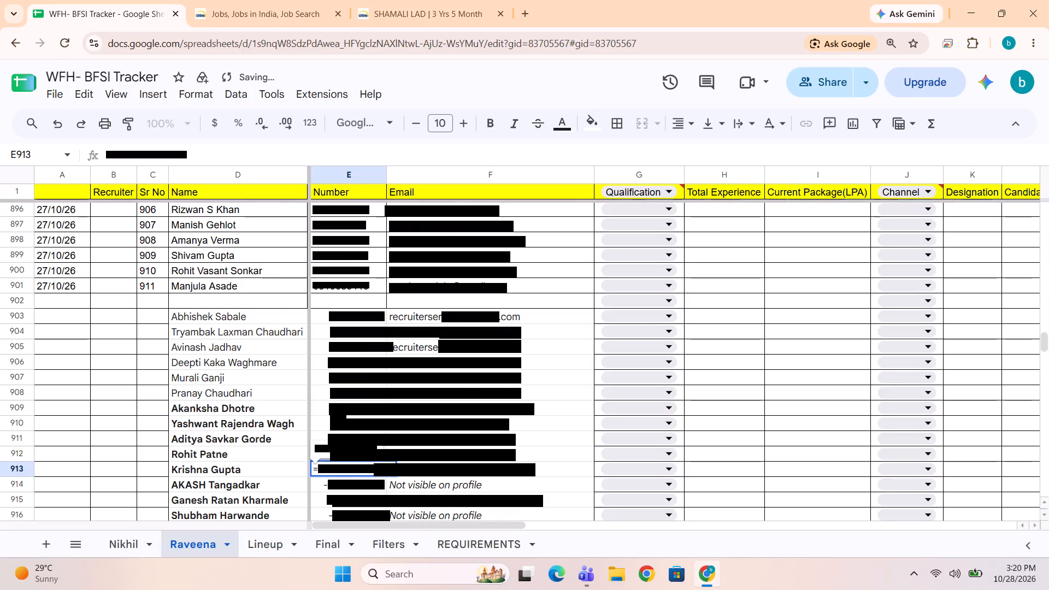
left_click(340, 469)
key("BackSpace")
key("BackSpace")
key("BackSpace")
key("BackSpace")
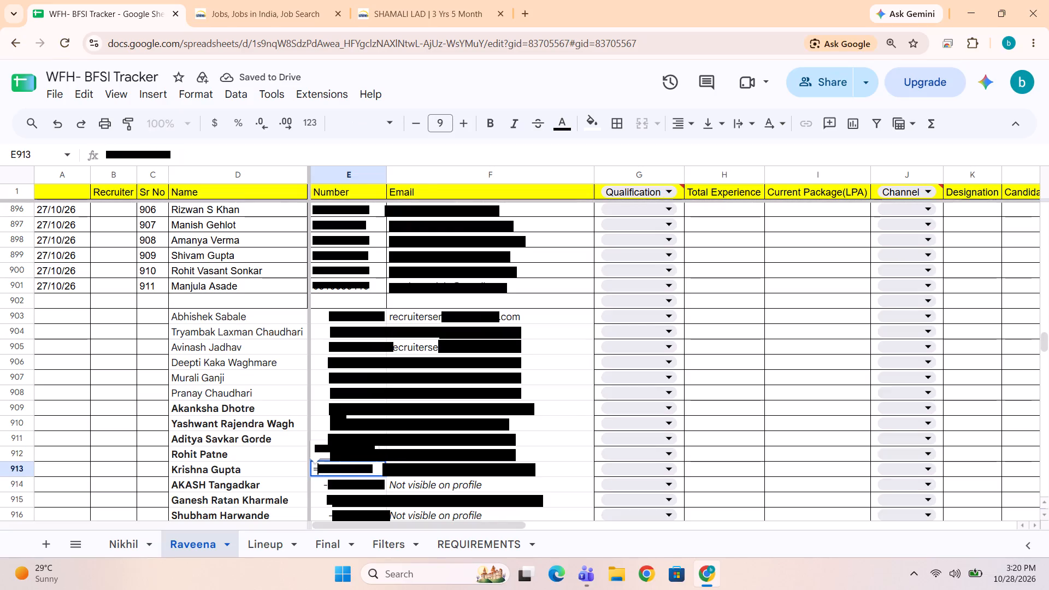
key("BackSpace")
Strip the leading formula prefix from the phone number in cell E914, keeping only the plain number.
double_click(346, 491)
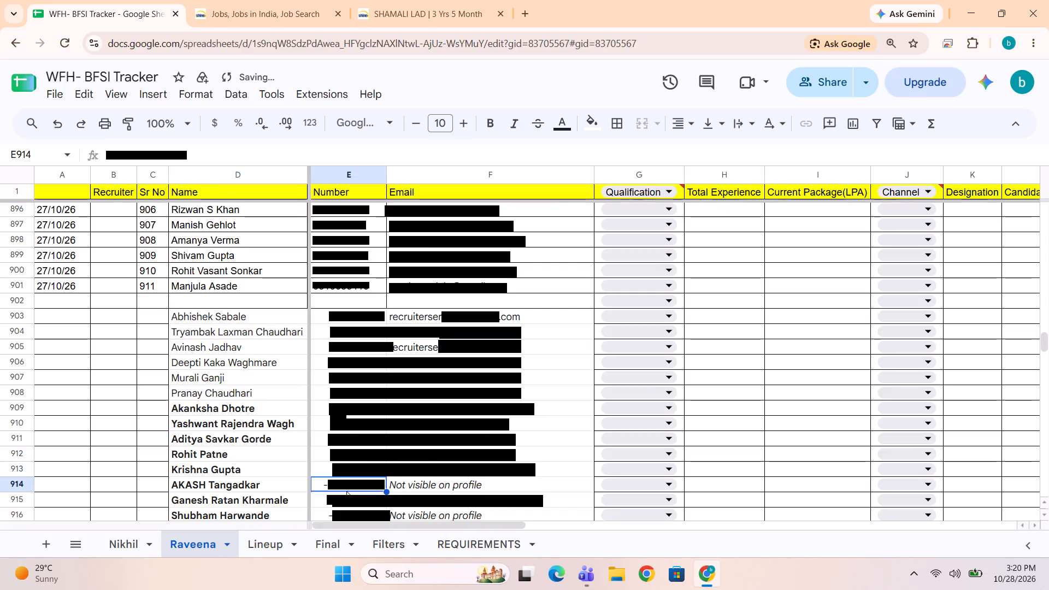
left_click(340, 483)
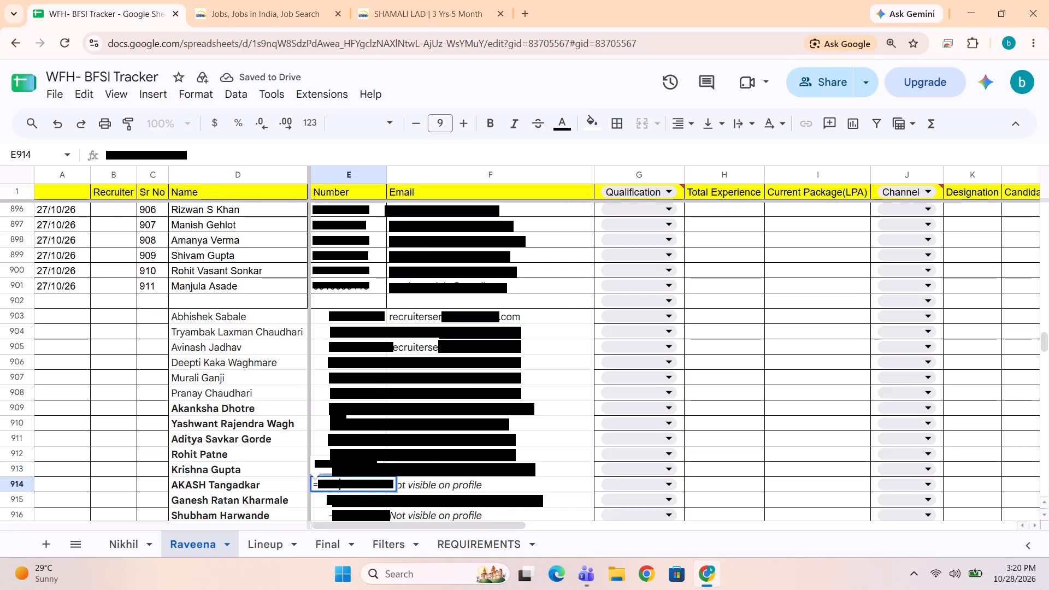
key("BackSpace")
key("BackSpace")
key("BackSpace")
key("BackSpace")
key("BackSpace")
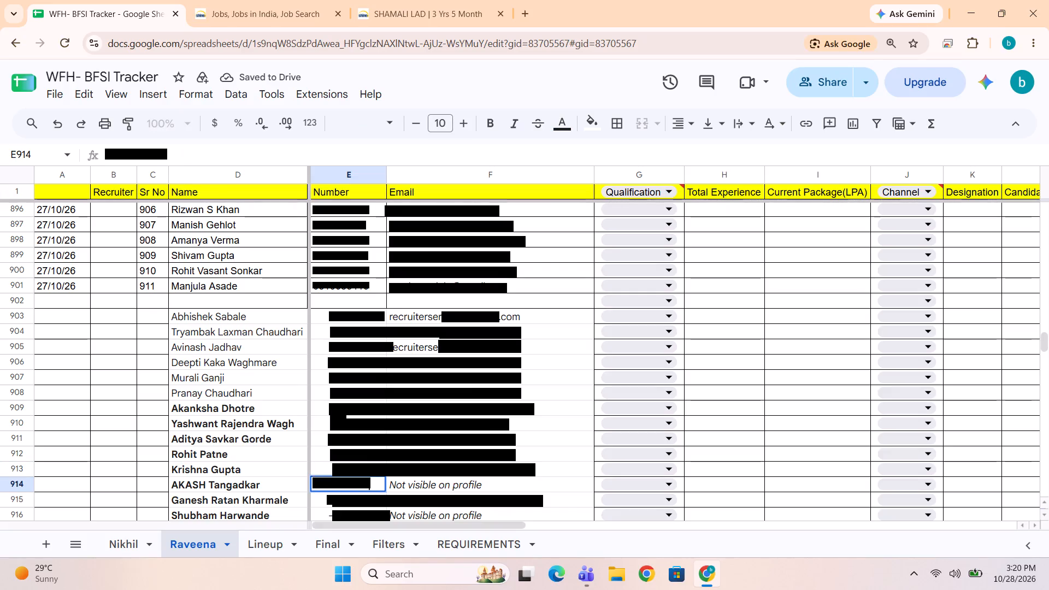
Strip the leading formula prefix from the phone number in cell E915, keeping only the plain number.
double_click(342, 497)
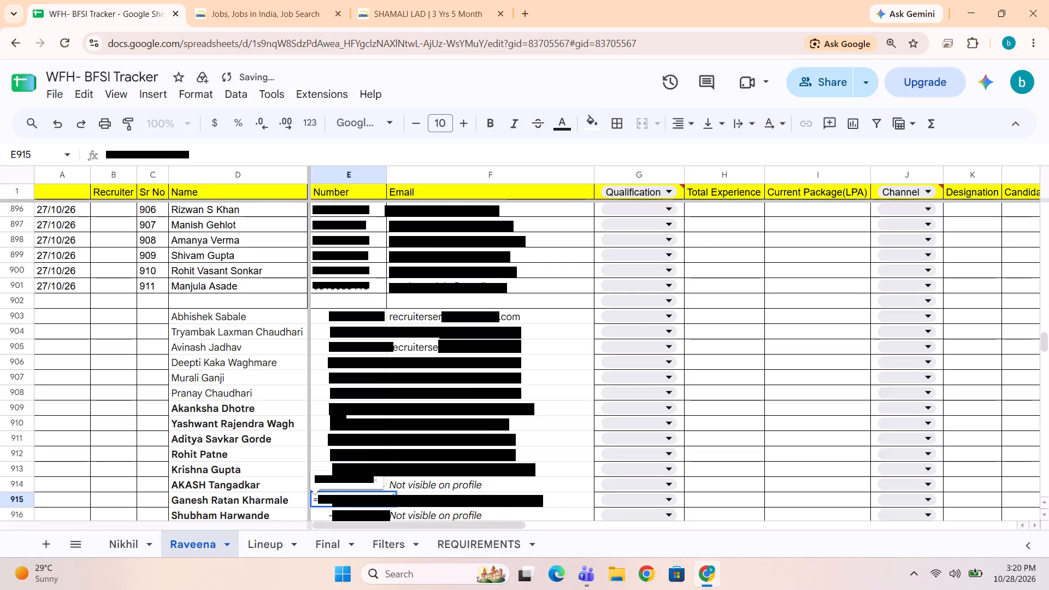
left_click(340, 498)
key("BackSpace")
key("BackSpace")
key("BackSpace")
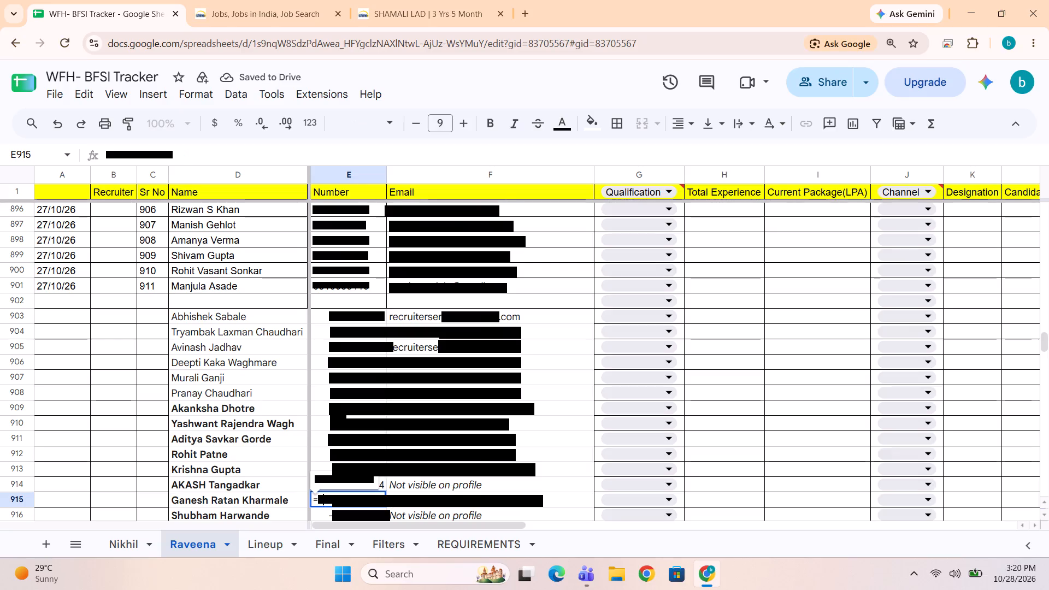
key("BackSpace")
key("BackSpace")
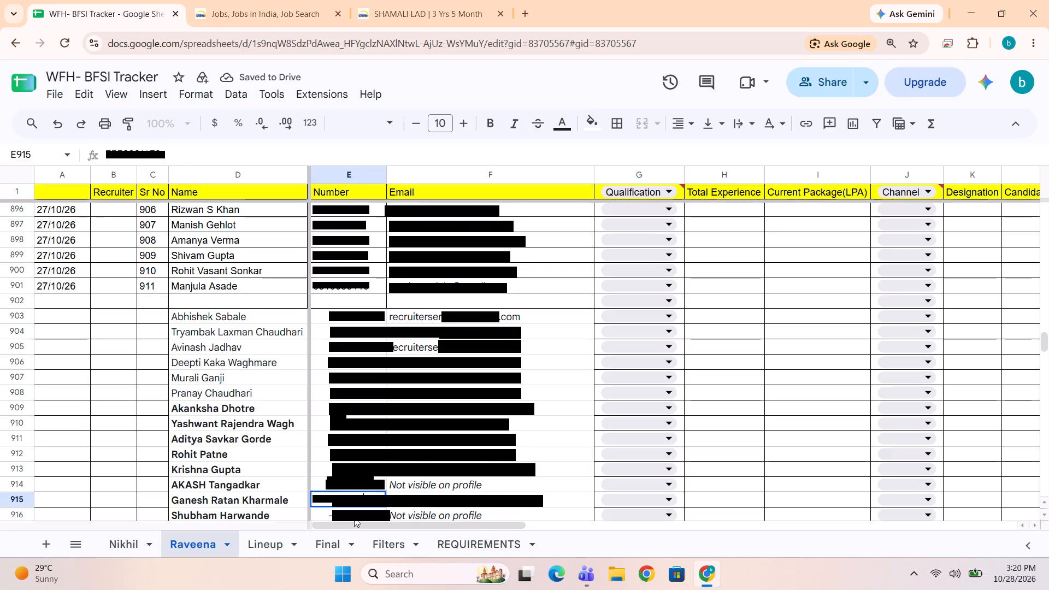
Strip the leading formula prefix from the phone number in cell E916, keeping only the plain number.
double_click(353, 516)
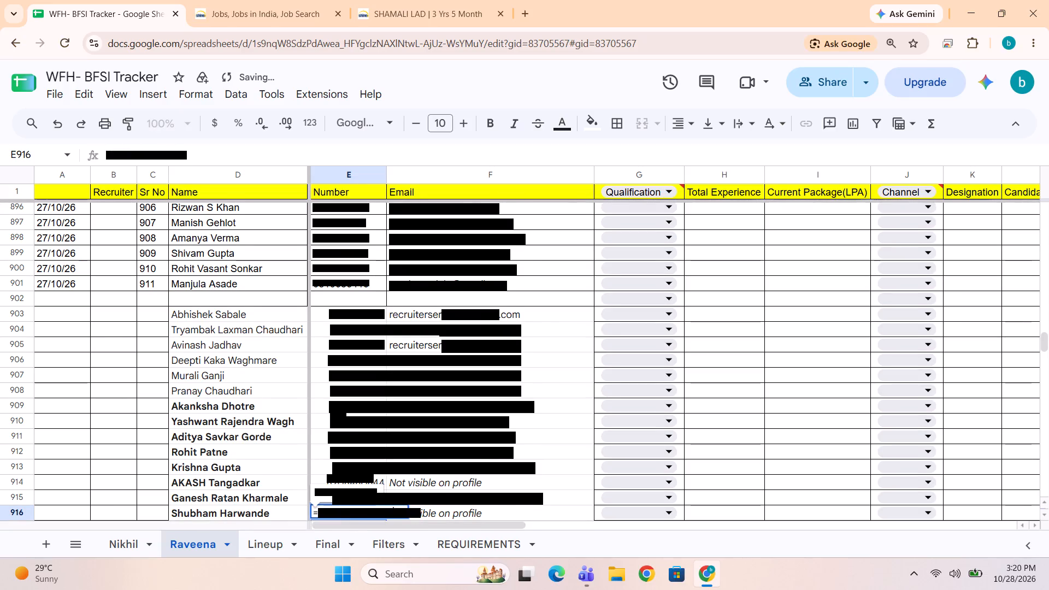
left_click(341, 514)
key("BackSpace")
key("BackSpace")
key("BackSpace")
key("BackSpace")
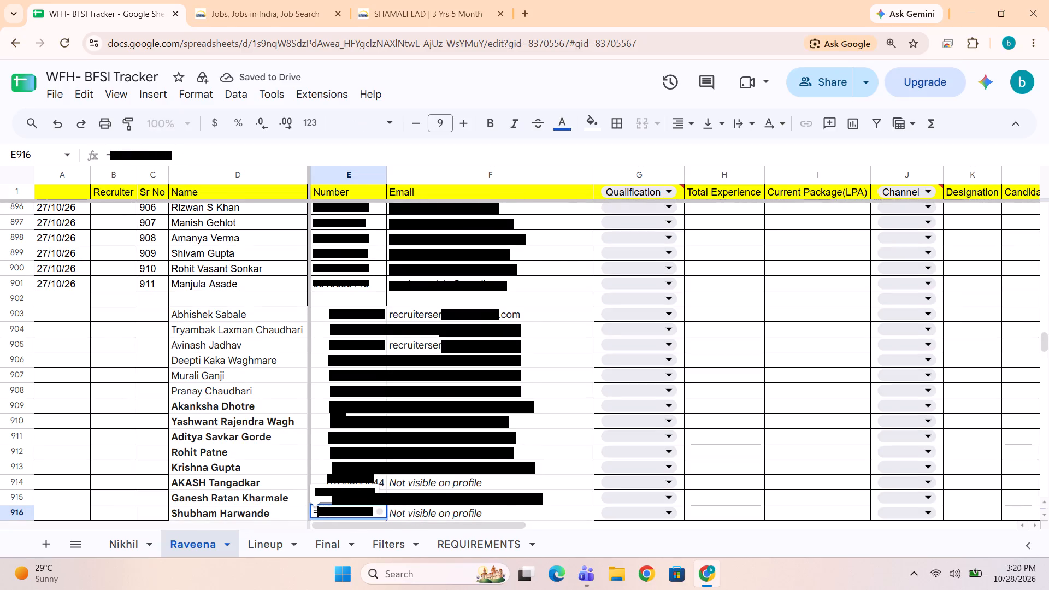
key("BackSpace")
double_click(535, 475)
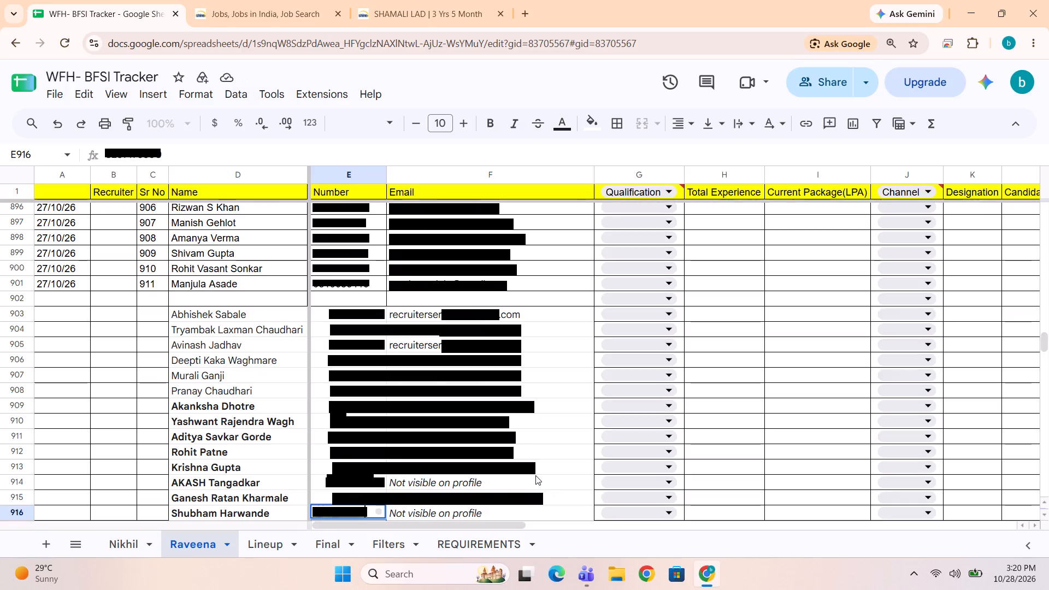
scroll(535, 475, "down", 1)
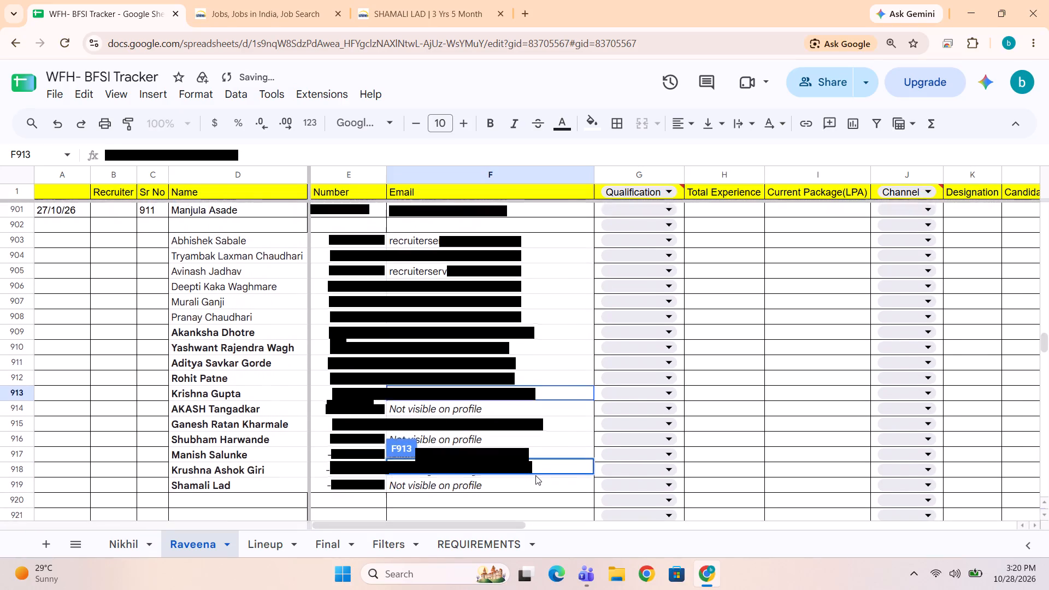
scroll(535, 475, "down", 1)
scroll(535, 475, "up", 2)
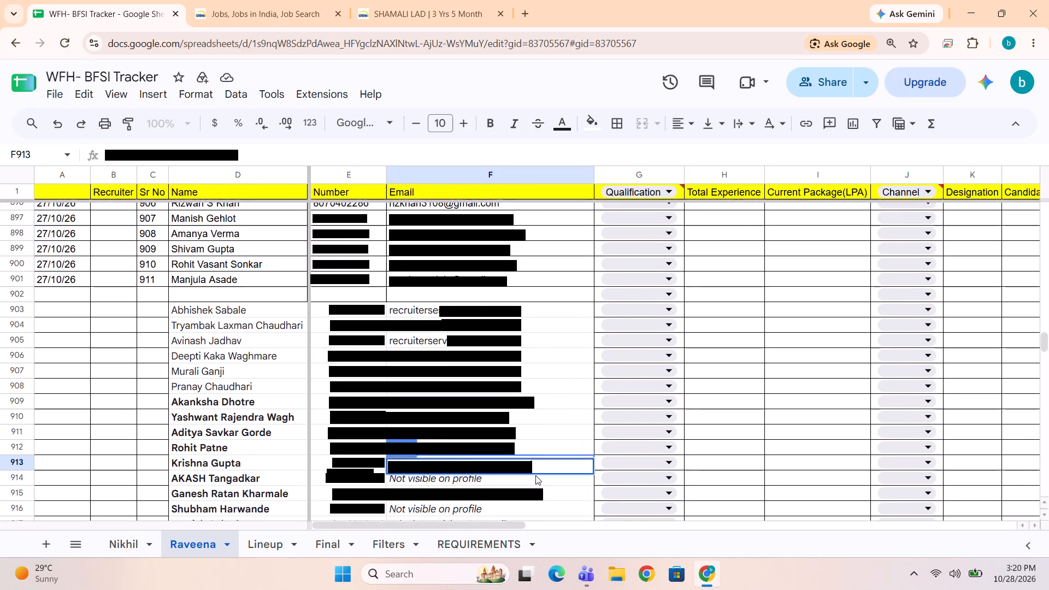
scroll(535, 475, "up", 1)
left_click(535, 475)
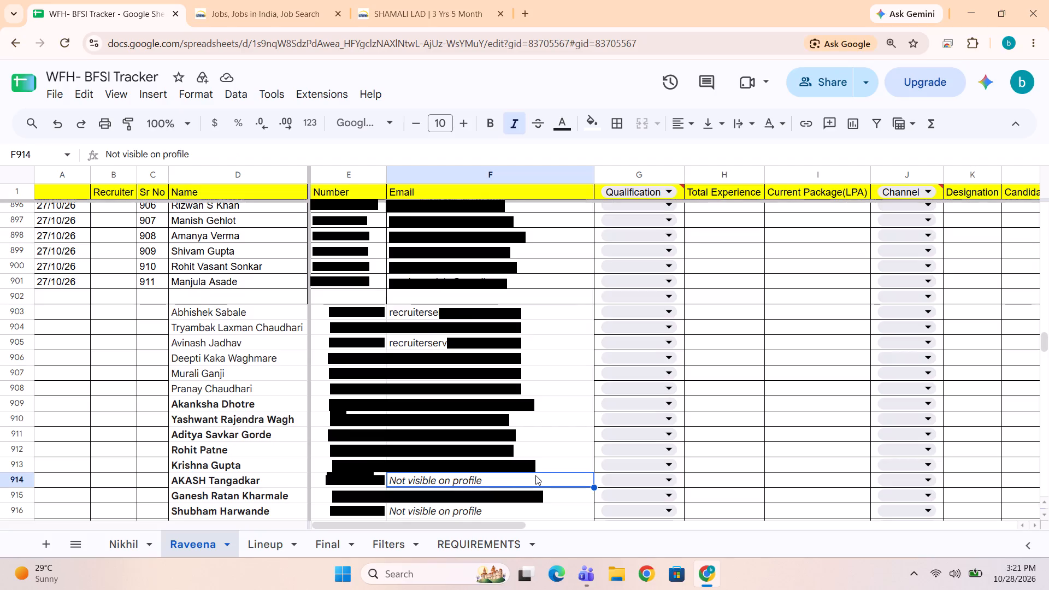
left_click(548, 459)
Strip the leading formula prefix from the phone number in cell E917, keeping only the plain number.
scroll(548, 459, "down", 1)
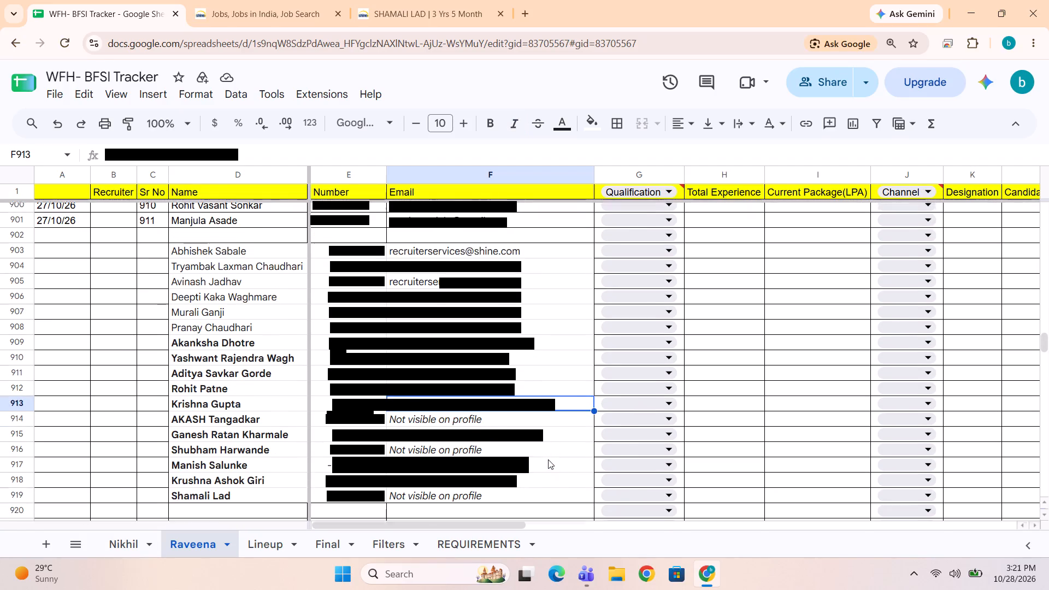
scroll(548, 459, "down", 1)
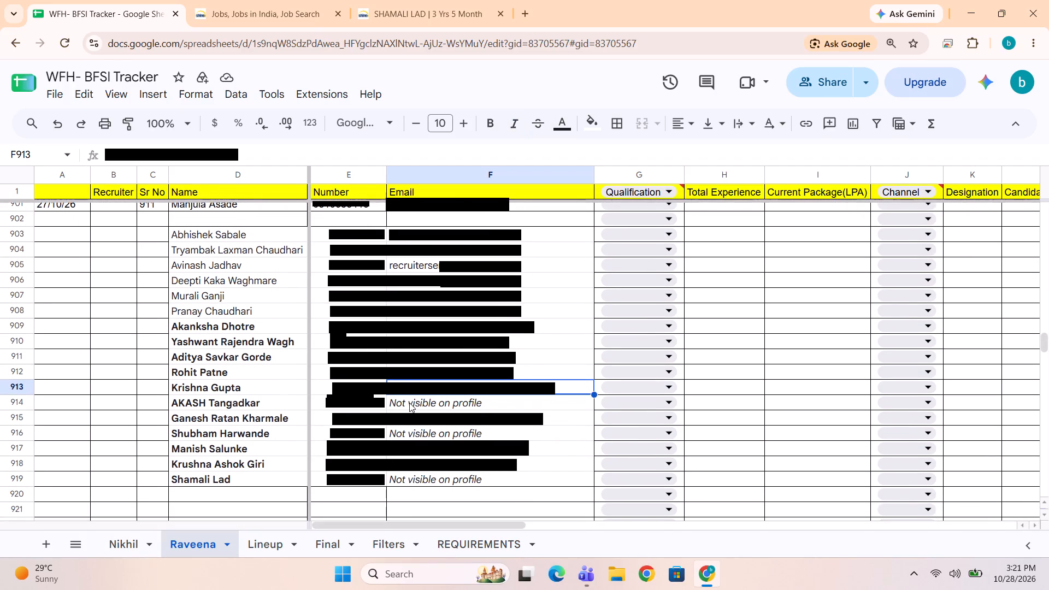
double_click(365, 447)
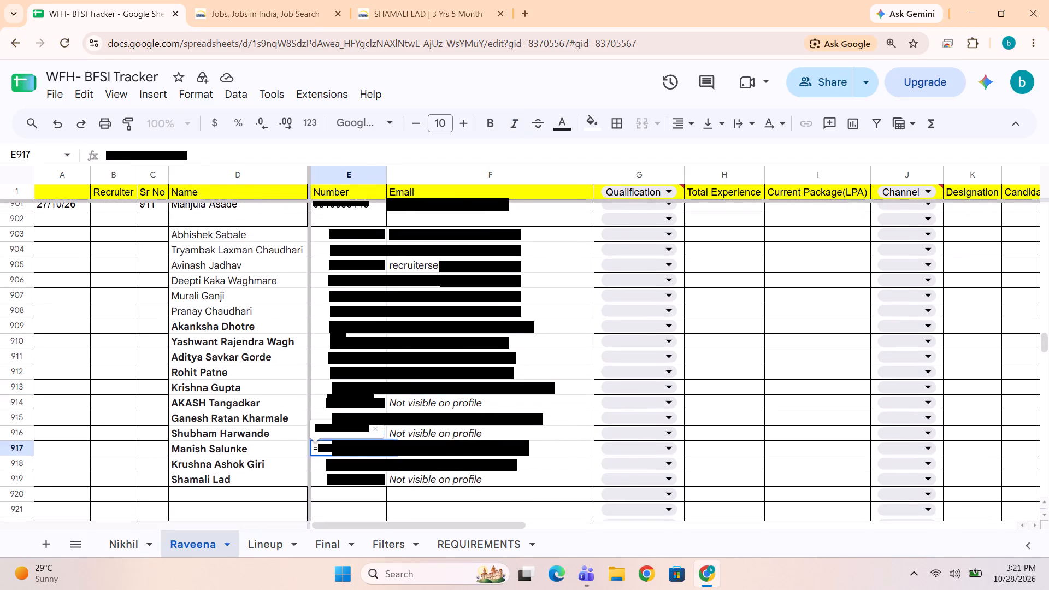
left_click(340, 447)
key("BackSpace")
key("BackSpace")
key("BackSpace")
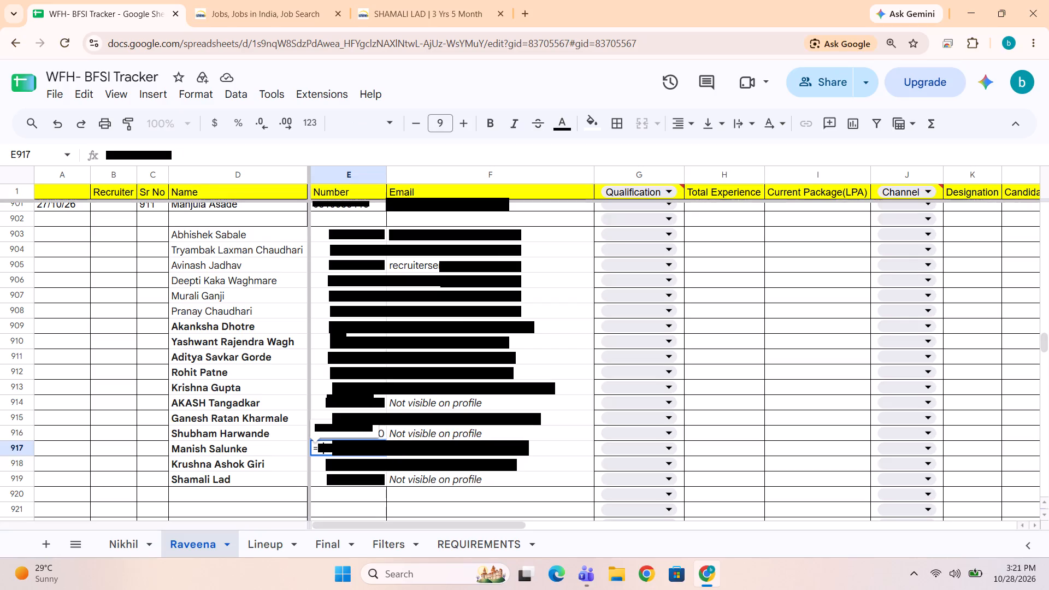
key("BackSpace")
key("BackSpace")
Strip the leading formula prefix from the phone number in cell E918, keeping only the plain number.
double_click(336, 459)
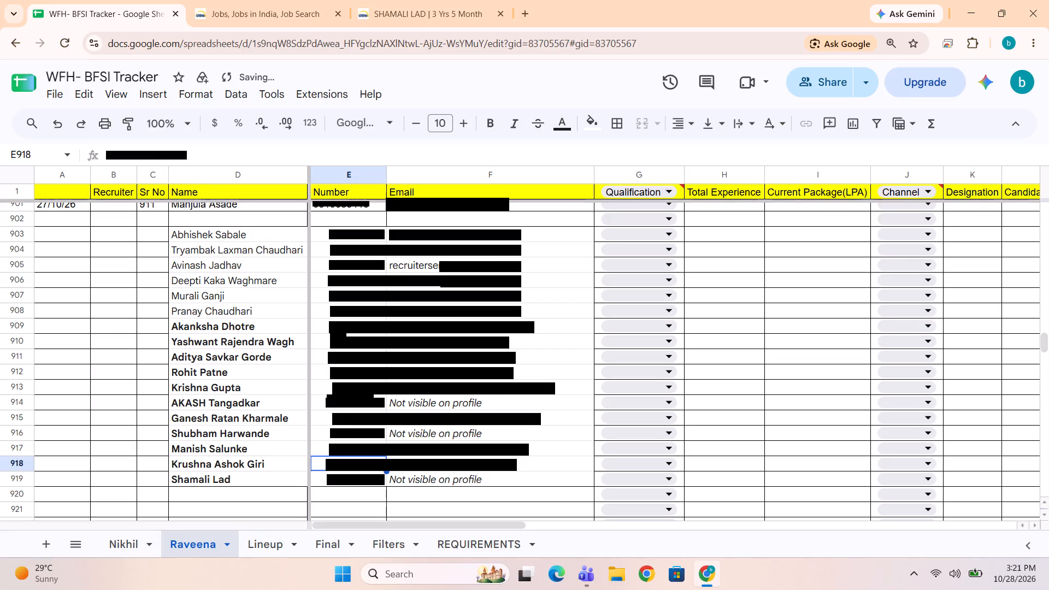
left_click(338, 464)
key("BackSpace")
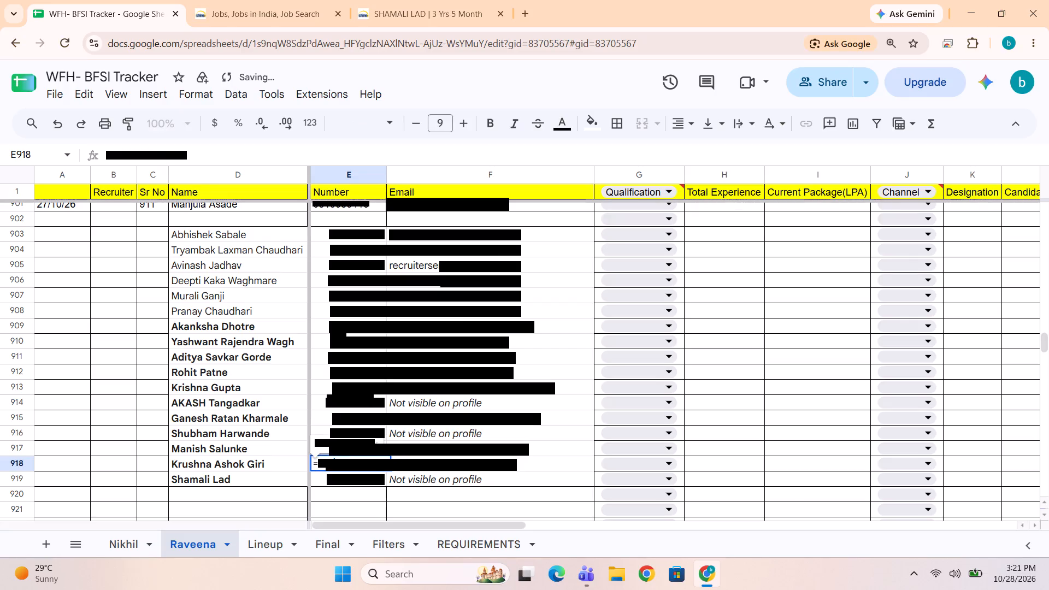
key("BackSpace")
key("BackSpace")
key("BackSpace")
key("BackSpace")
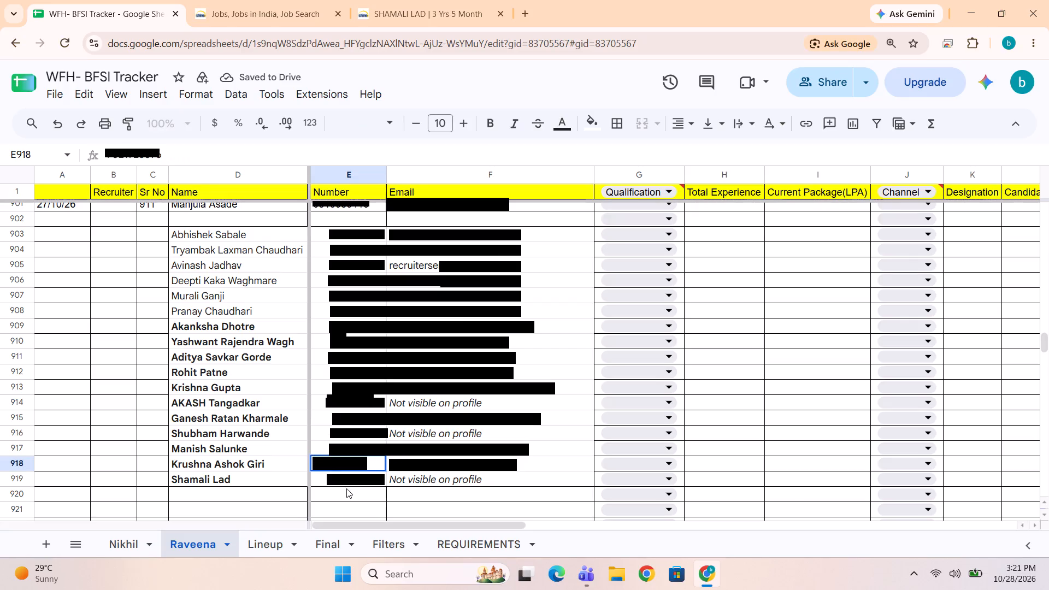
Strip the leading formula prefix from the phone number in cell E919, keeping only the plain number.
double_click(345, 482)
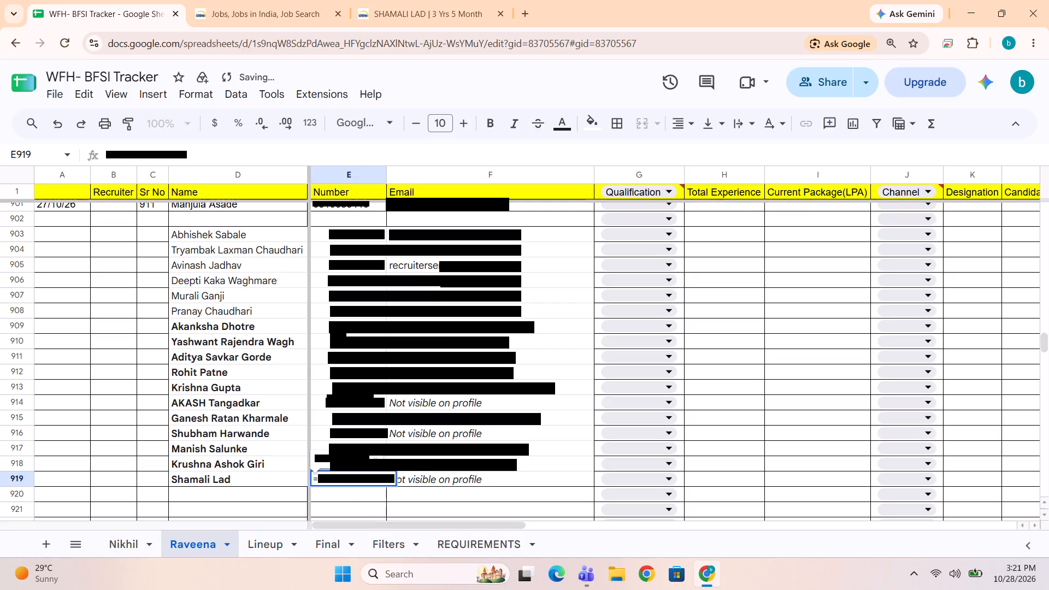
left_click(340, 480)
key("BackSpace")
key("BackSpace")
key("BackSpace")
key("BackSpace")
key("BackSpace")
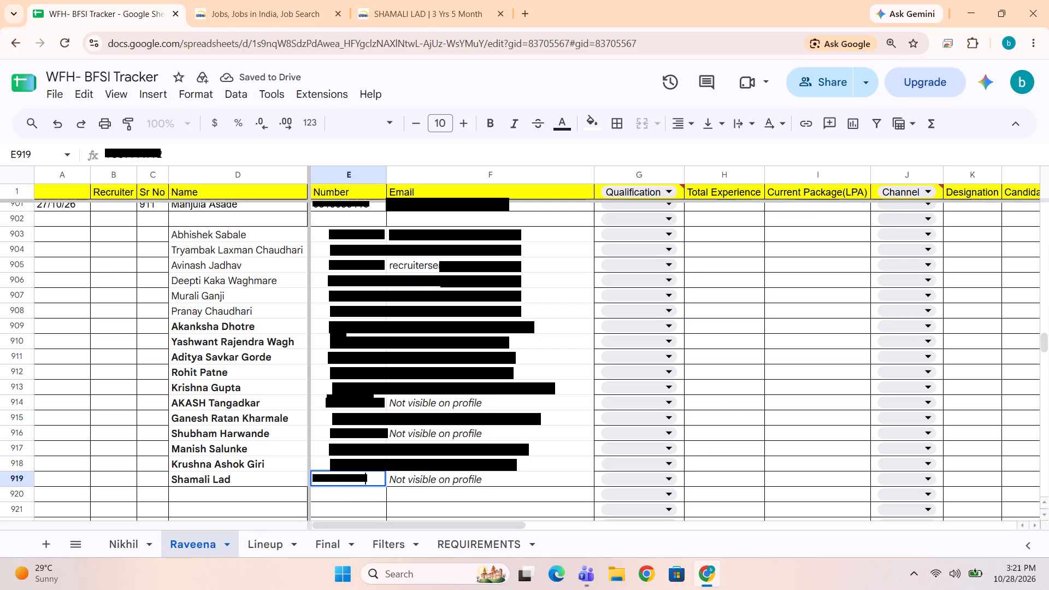
left_click(343, 499)
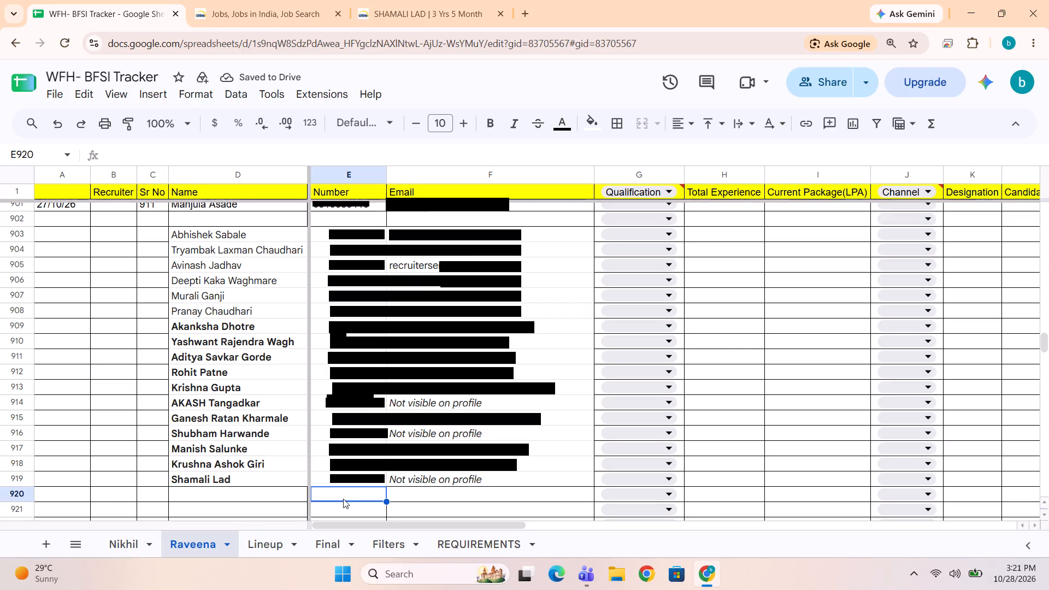
Copy the formatting of name cell D900 onto the newly added candidate rows, columns B to F, starting at row 903.
left_click(66, 312)
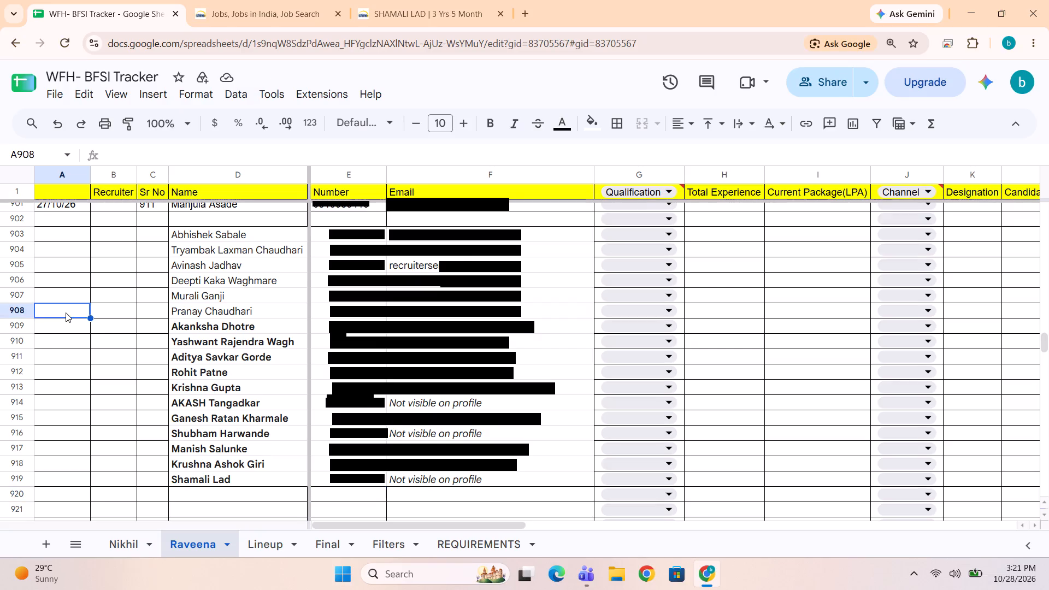
scroll(66, 312, "up", 1)
left_click(203, 249)
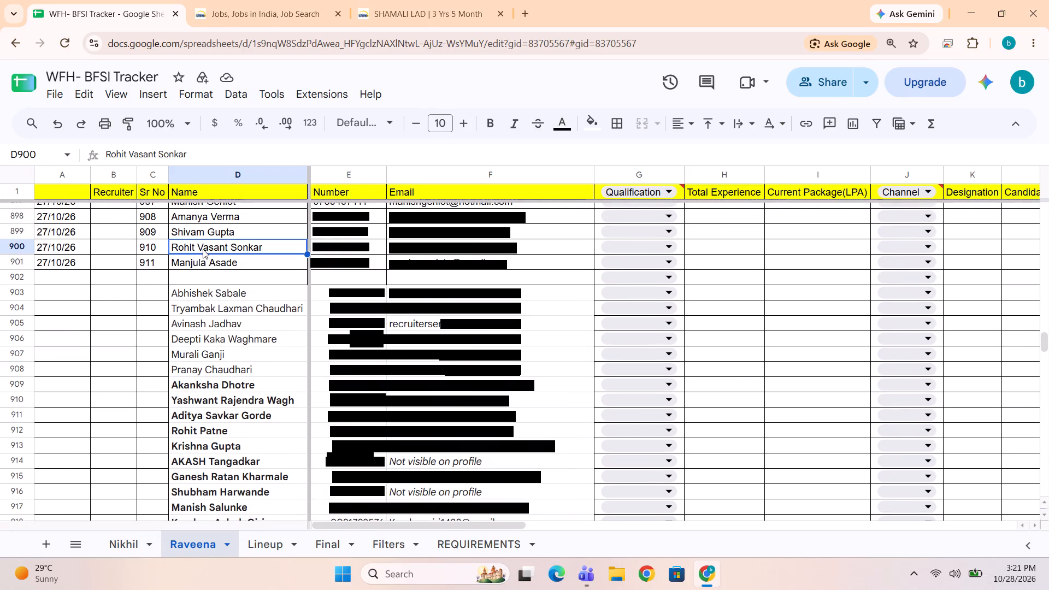
left_click(124, 128)
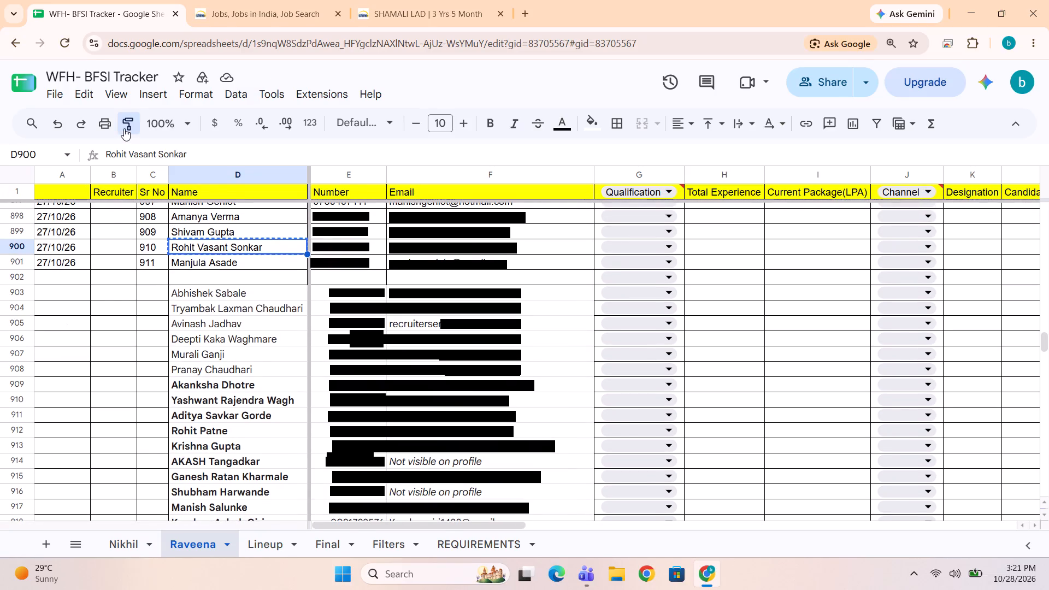
scroll(111, 390, "down", 1)
scroll(111, 390, "up", 1)
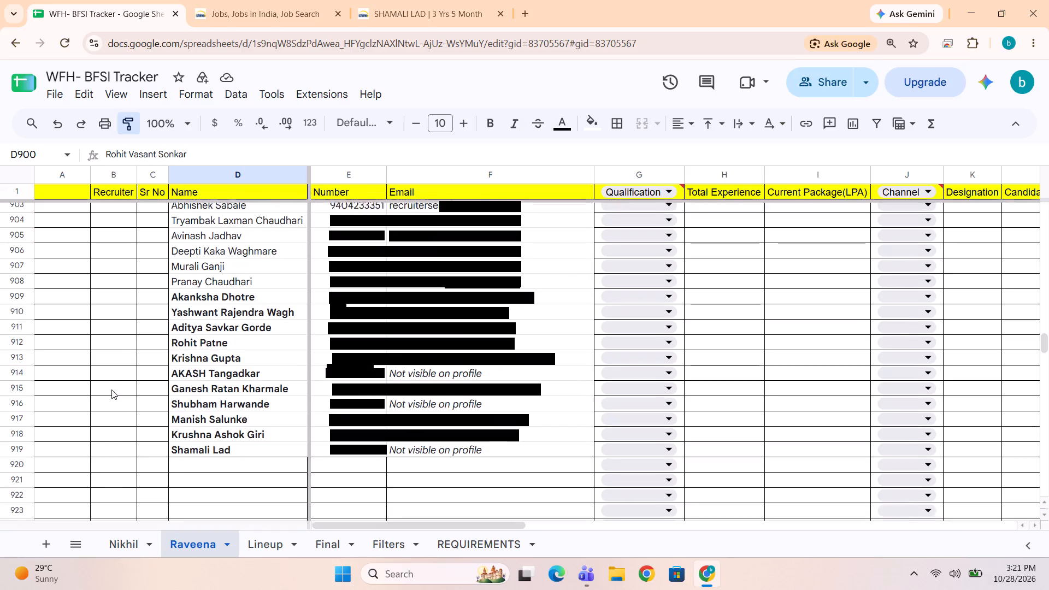
scroll(111, 390, "up", 2)
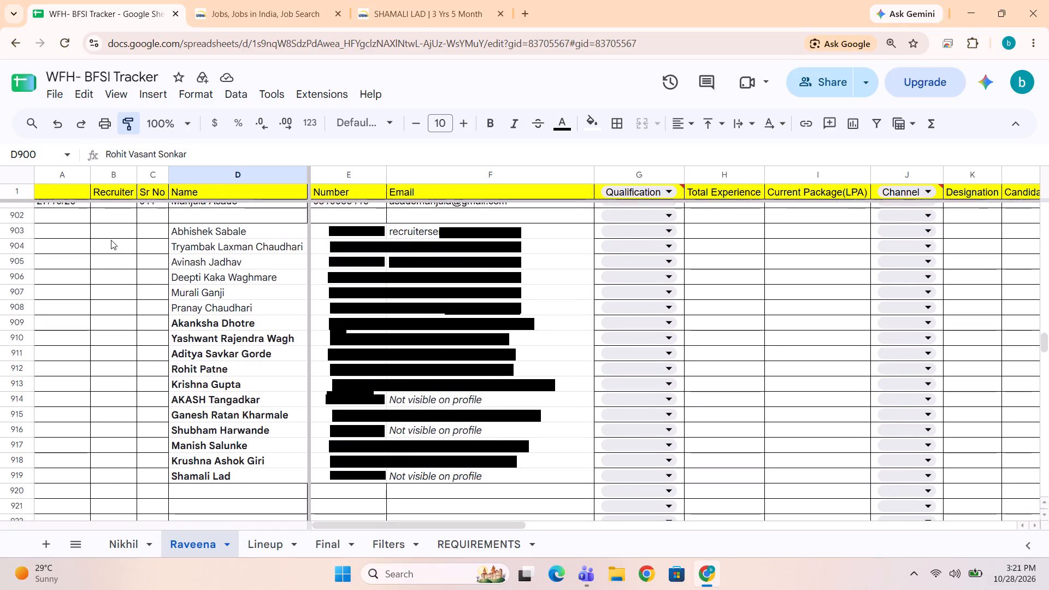
left_click_drag(108, 231, 590, 446)
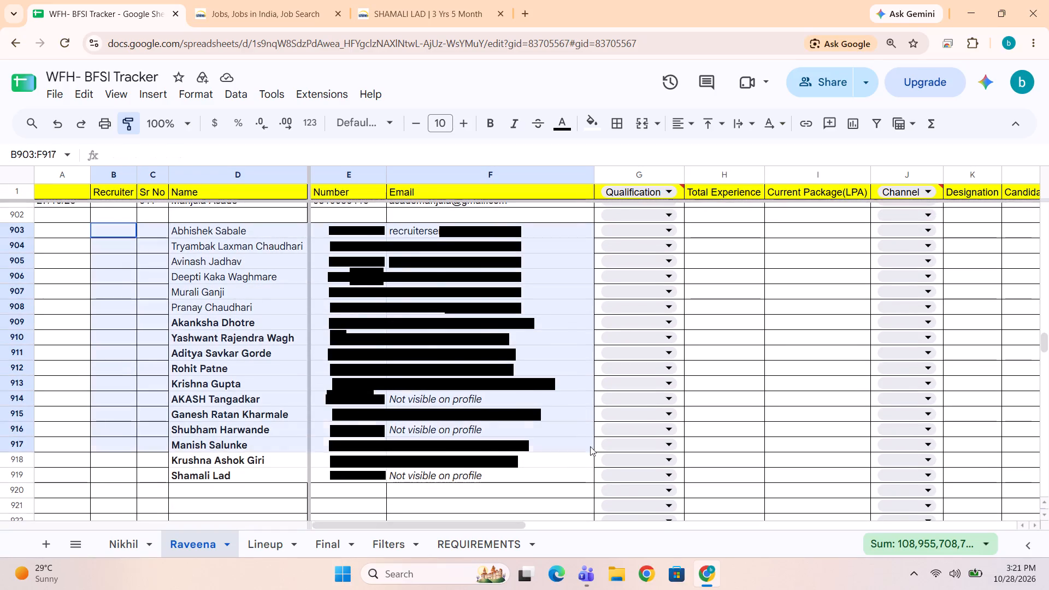
left_click_drag(590, 446, 590, 518)
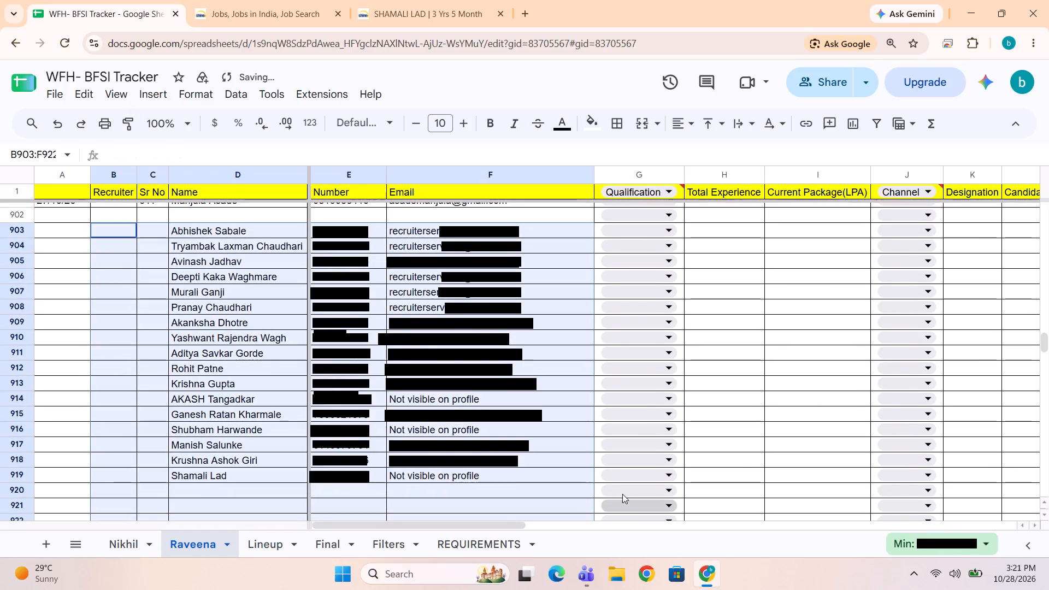
left_click(736, 461)
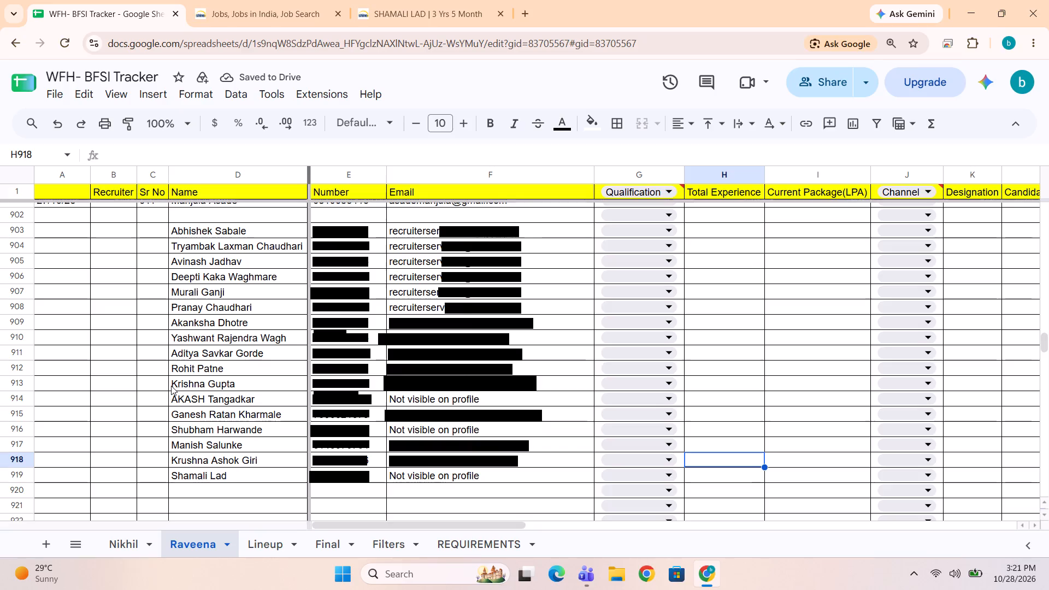
Enter the date 28/10/26 in cells A903 and A904 for the first two new candidates.
scroll(147, 356, "up", 1)
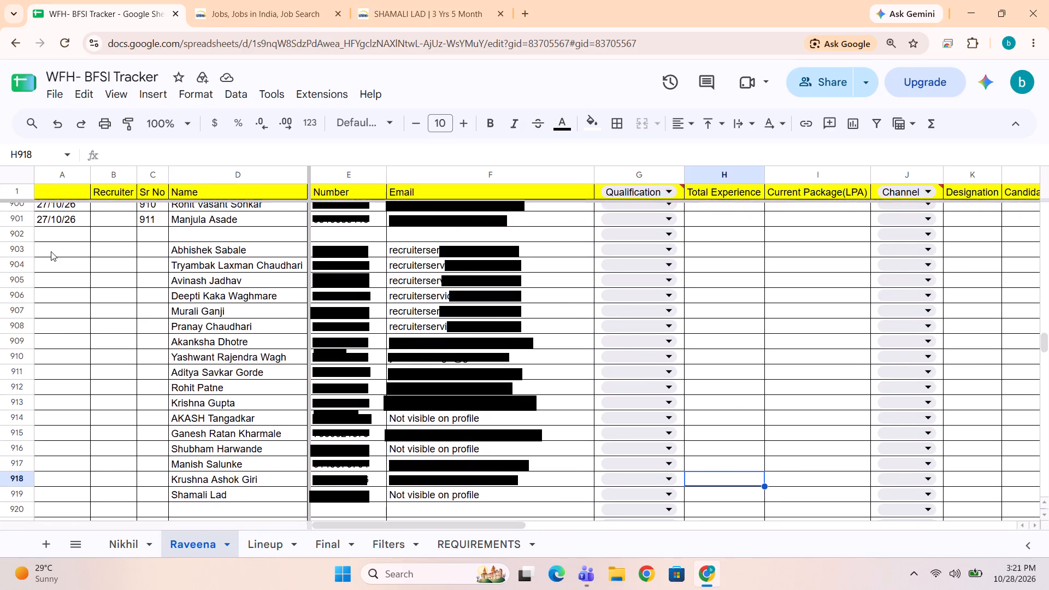
double_click(51, 251)
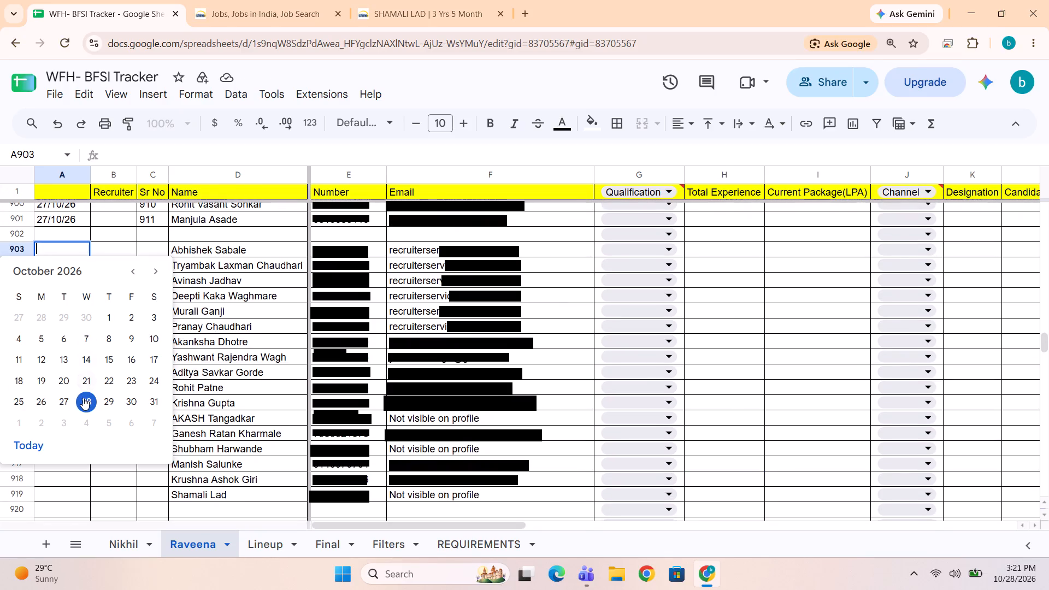
left_click(83, 398)
double_click(53, 264)
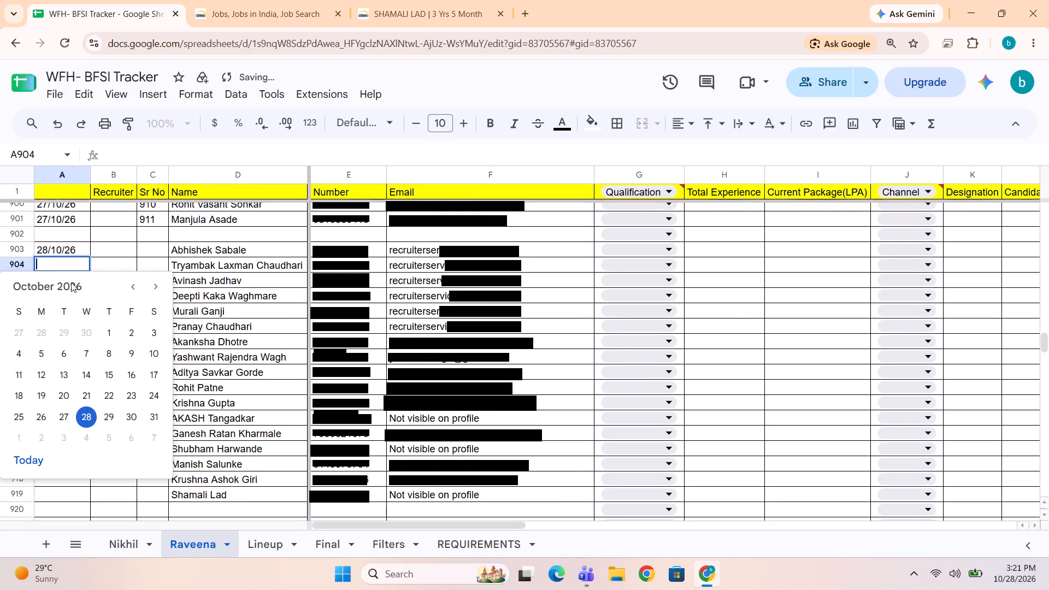
left_click(88, 420)
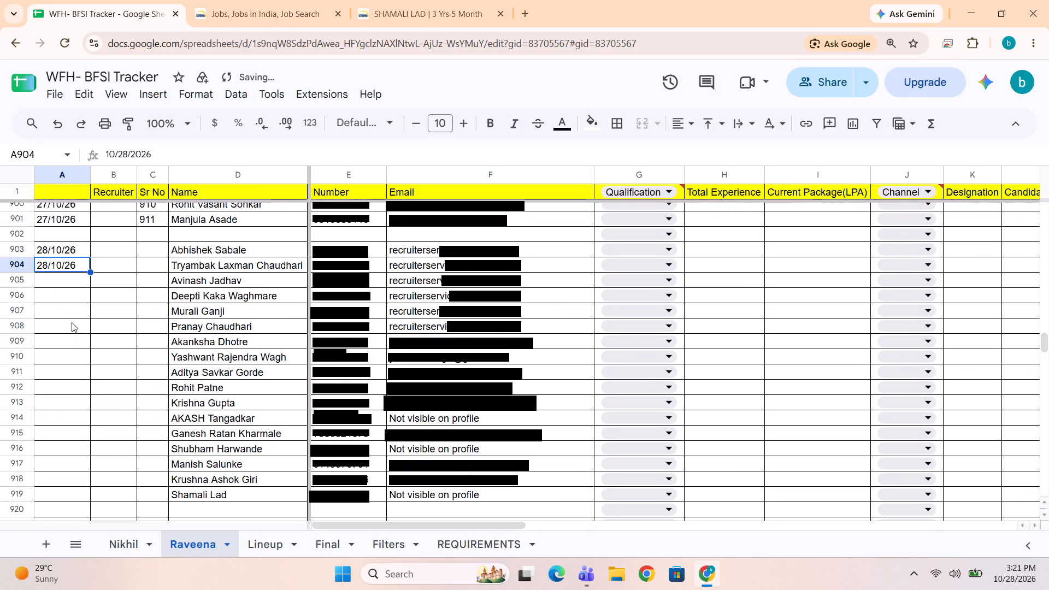
Fill the 28/10/26 date from A903:A904 down column A to the last candidate in row 919.
left_click(72, 322)
left_click_drag(66, 250, 66, 253)
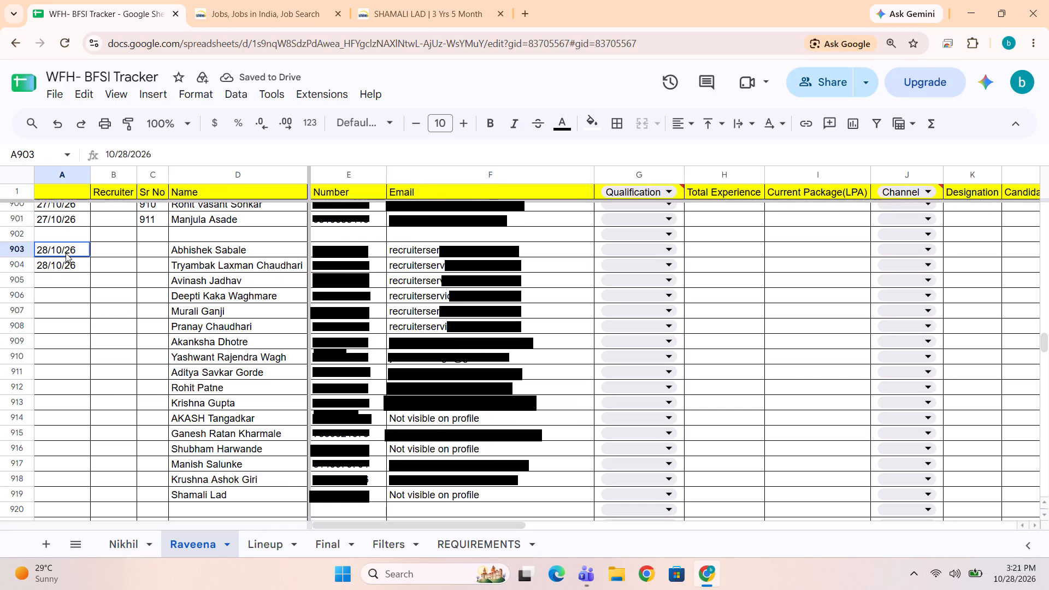
left_click_drag(66, 253, 66, 261)
left_click_drag(90, 270, 79, 536)
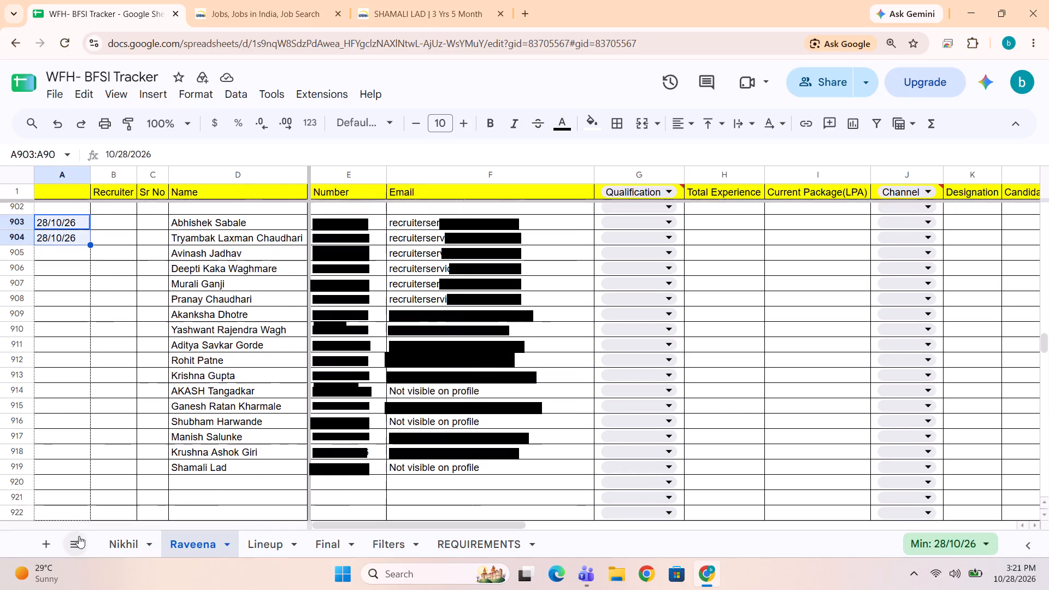
left_click_drag(79, 536, 72, 424)
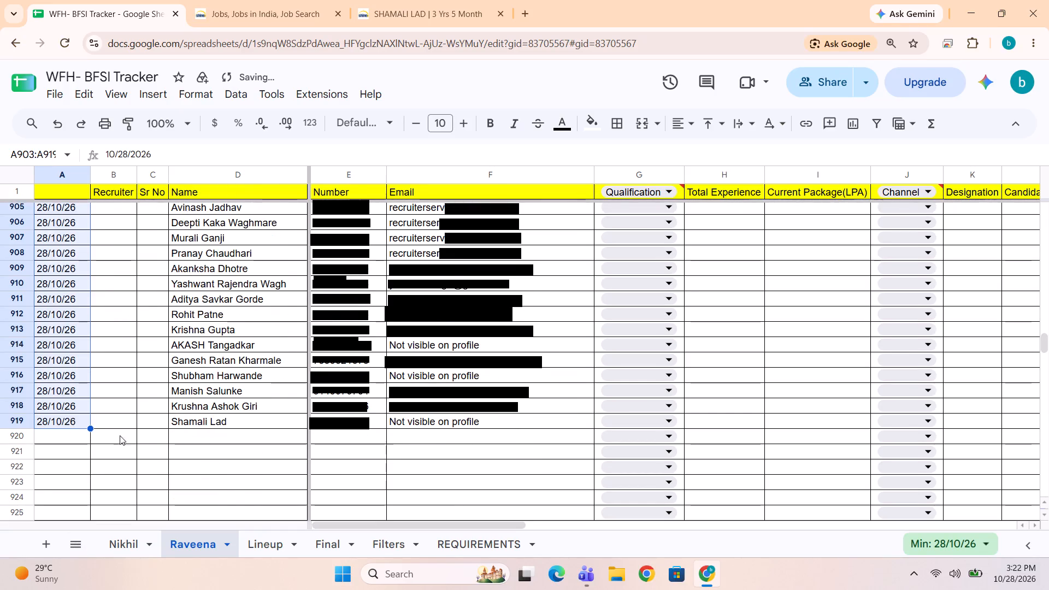
left_click(171, 448)
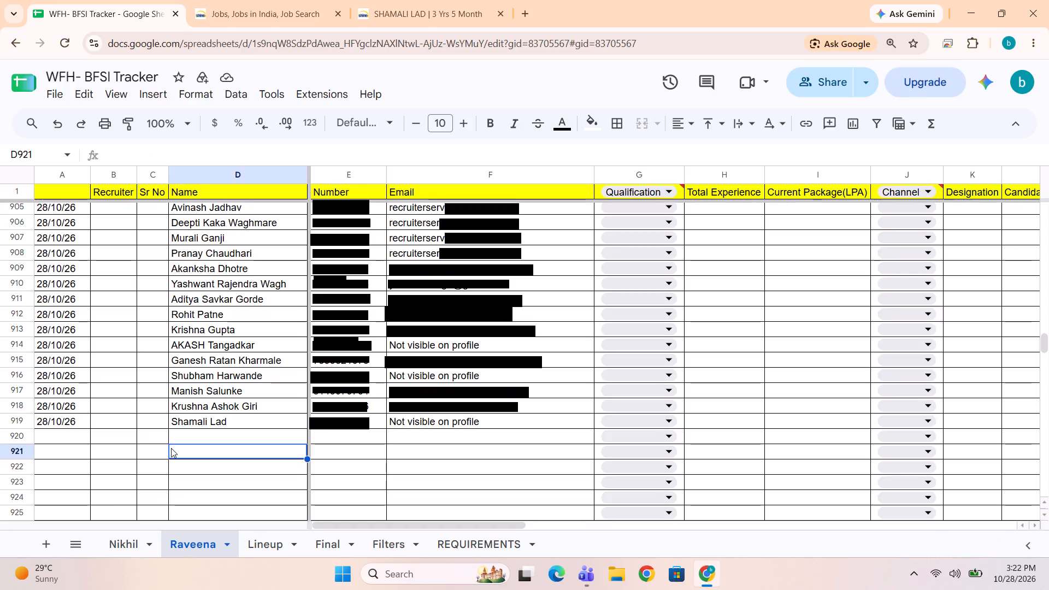
Enter serial numbers 912, 913 and 914 in cells C903 to C905 of the Sr No column.
scroll(171, 448, "right", 1)
scroll(393, 455, "right", 3)
scroll(393, 455, "up", 1)
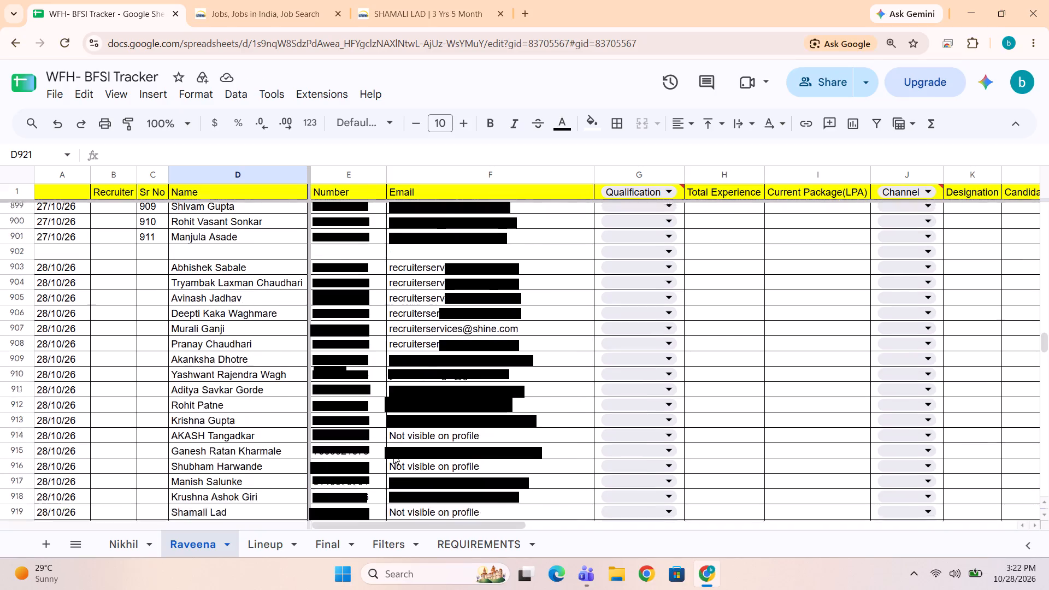
scroll(393, 455, "up", 1)
scroll(393, 455, "down", 1)
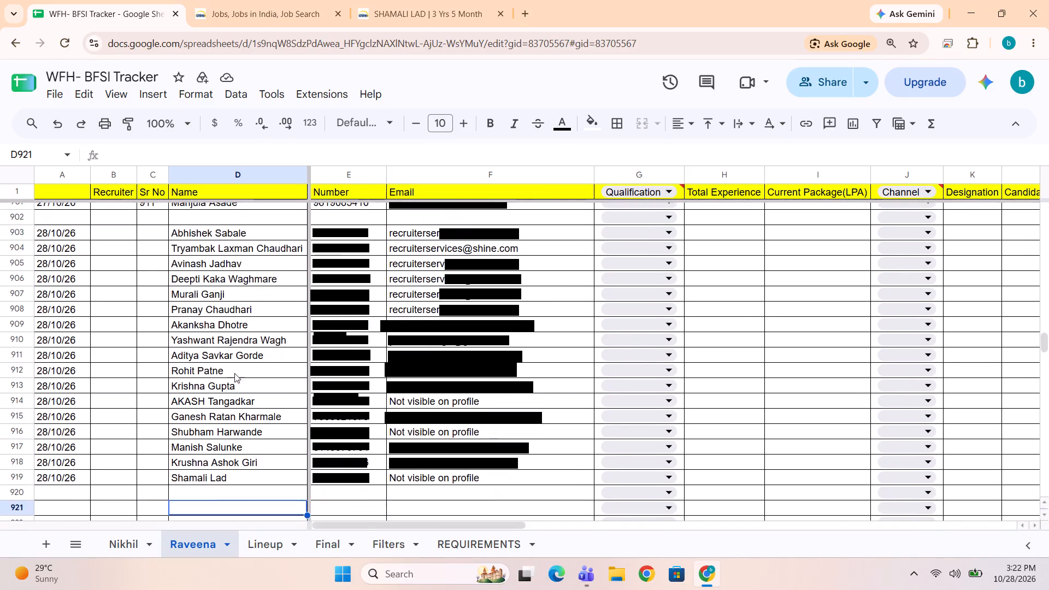
left_click(150, 232)
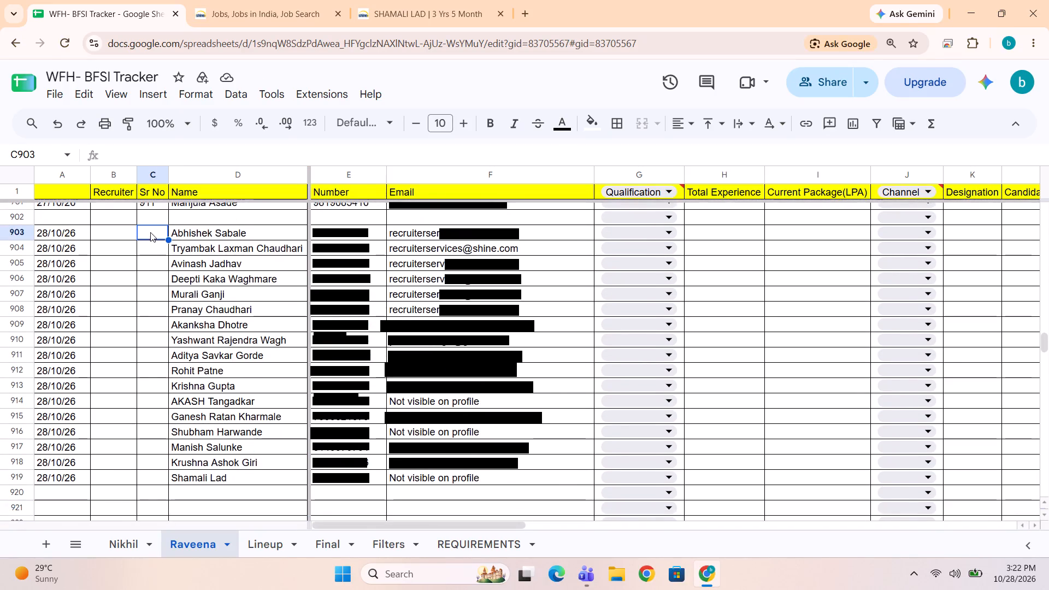
type("912")
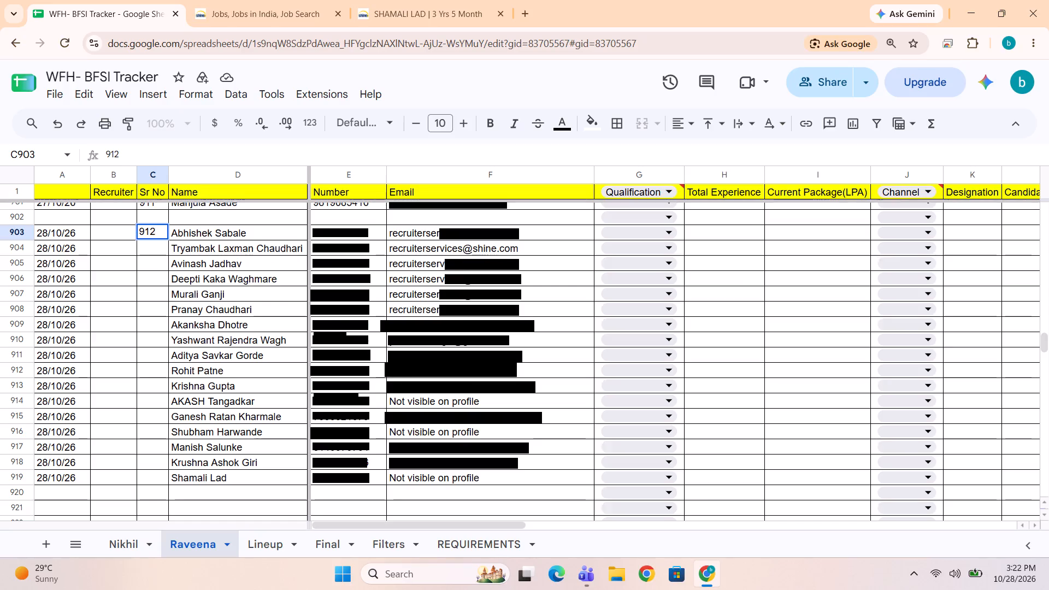
key("Return")
type("913")
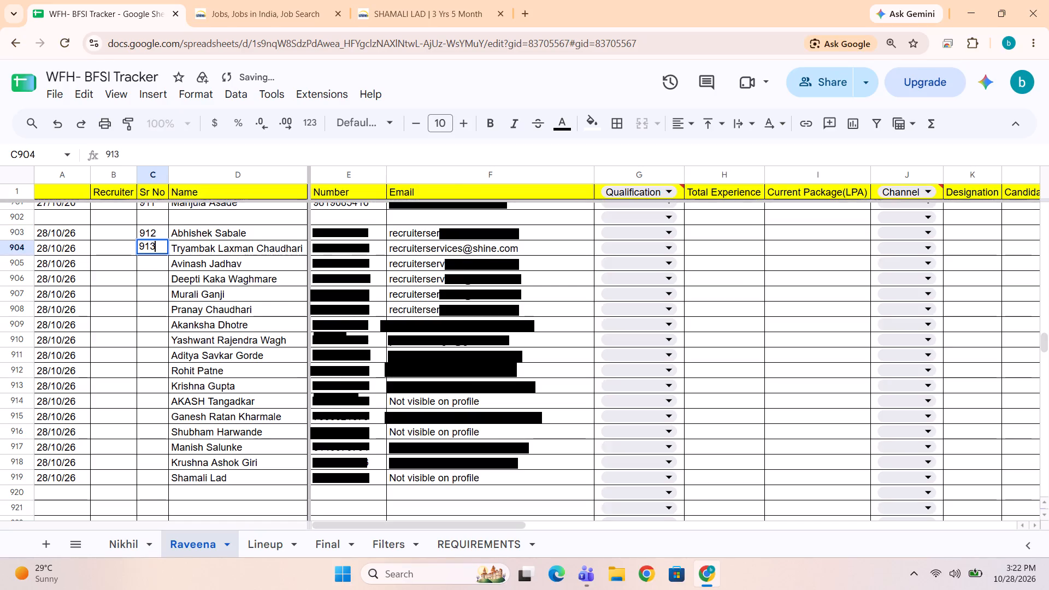
key("Return")
type("914")
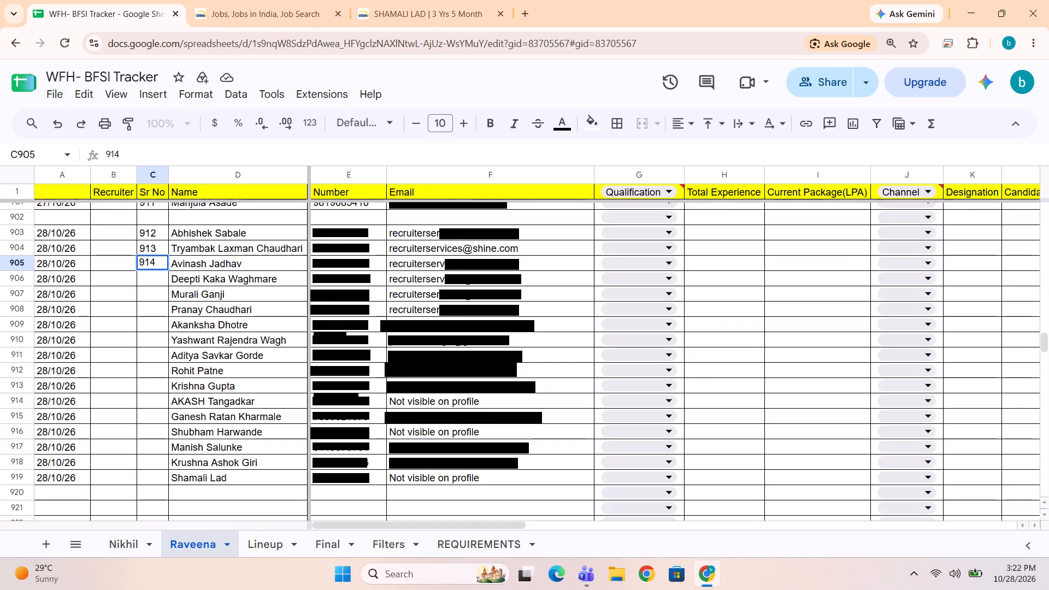
left_click(146, 272)
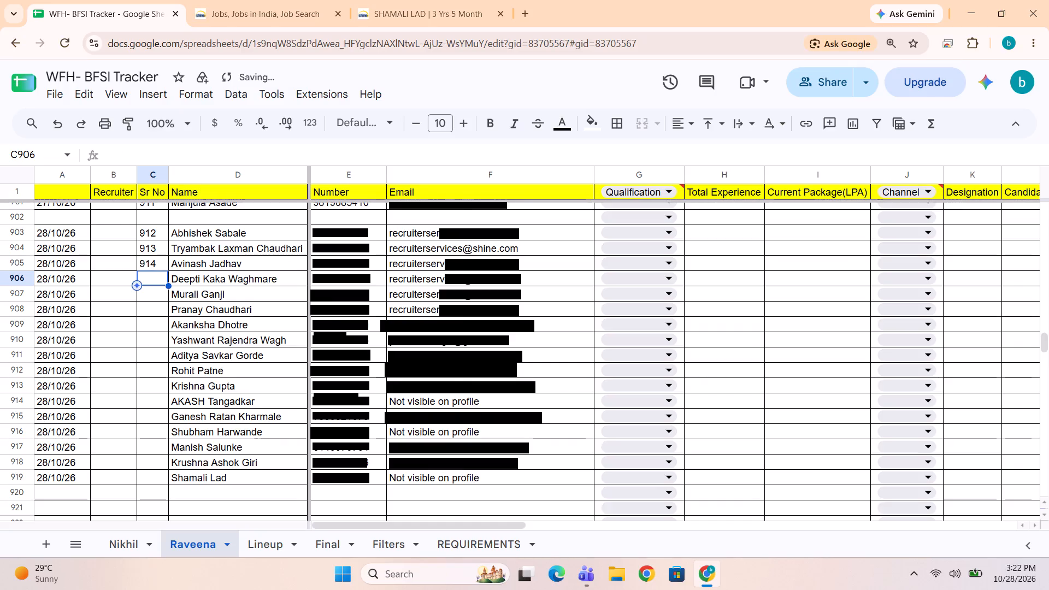
Extend the serial number series from C904:C905 down to 928 in cell C919.
left_click_drag(148, 249, 148, 267)
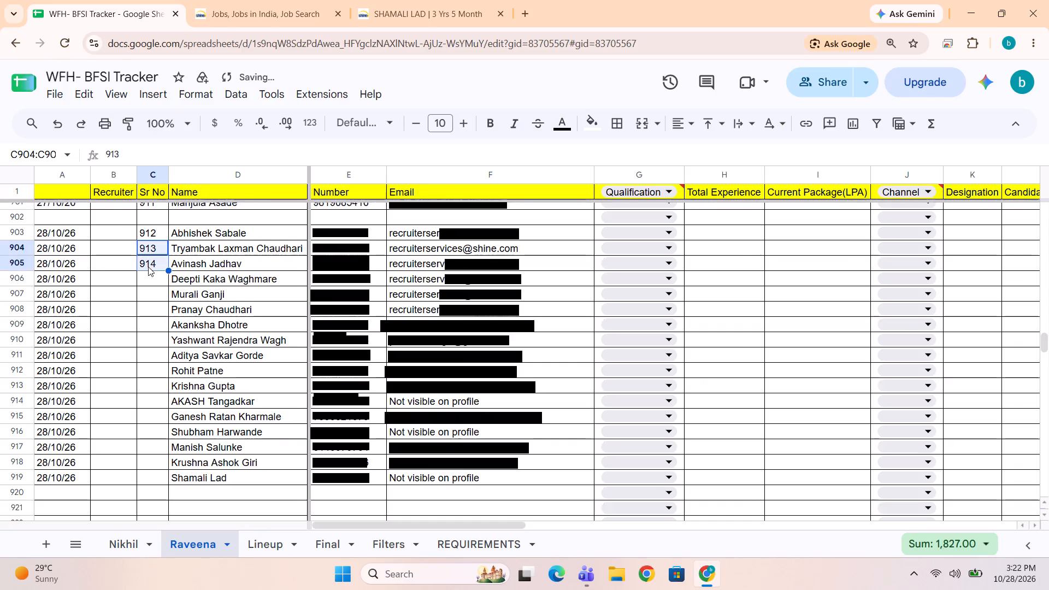
left_click_drag(169, 272, 166, 412)
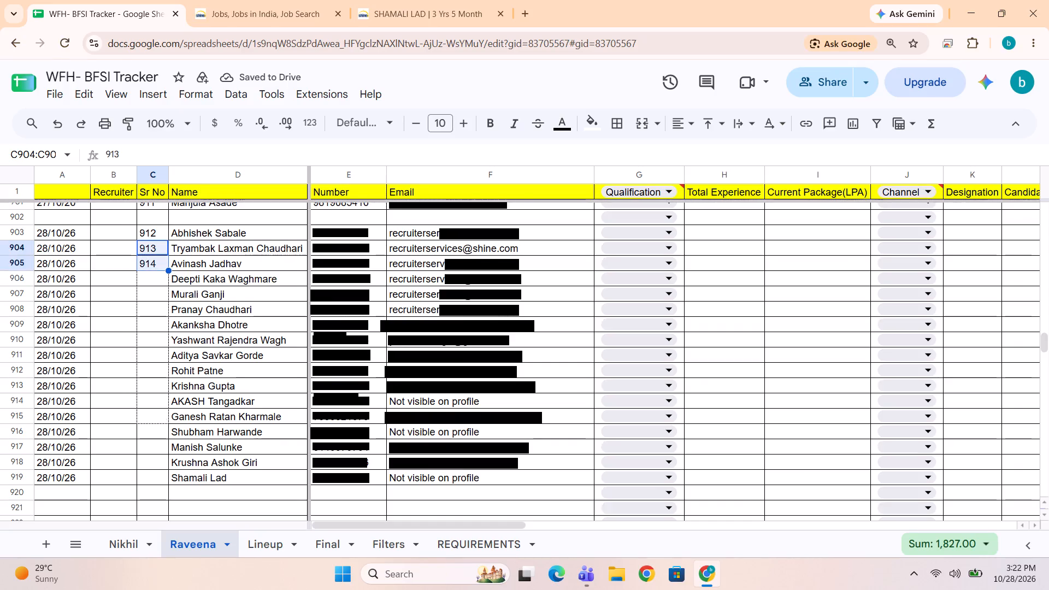
left_click_drag(166, 412, 155, 478)
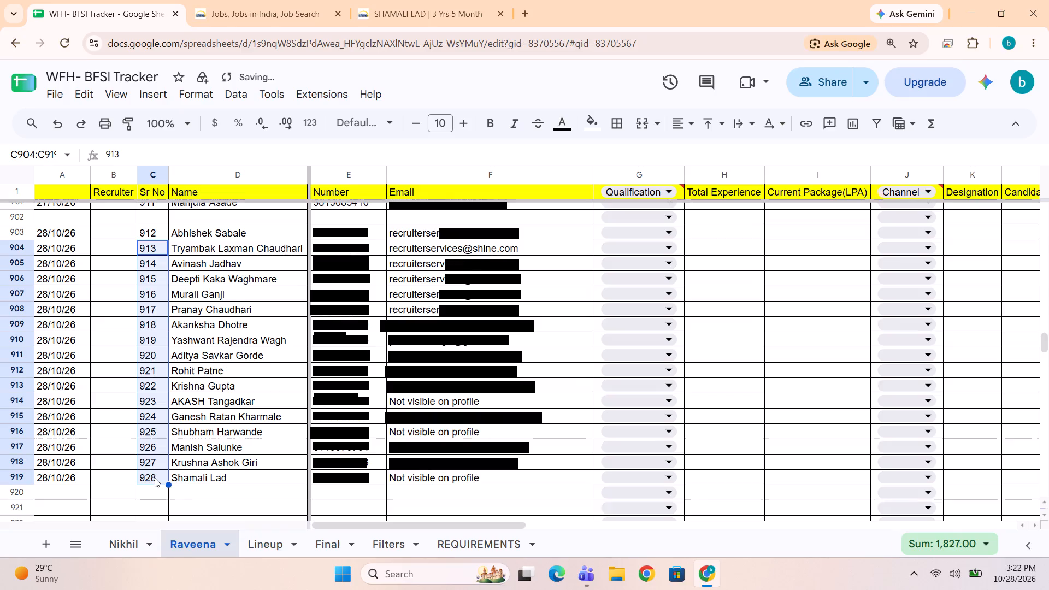
left_click(238, 511)
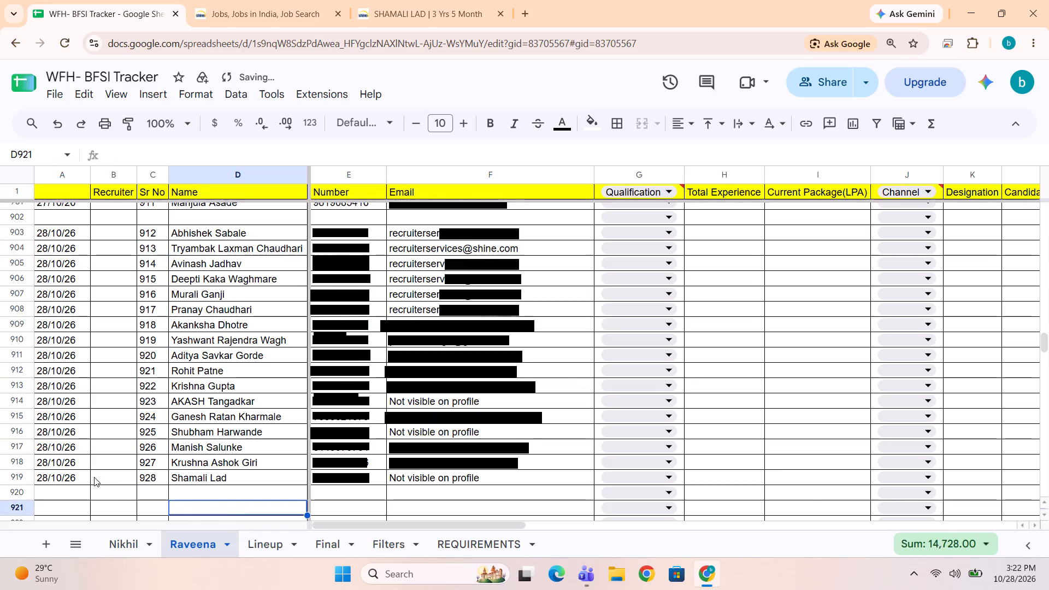
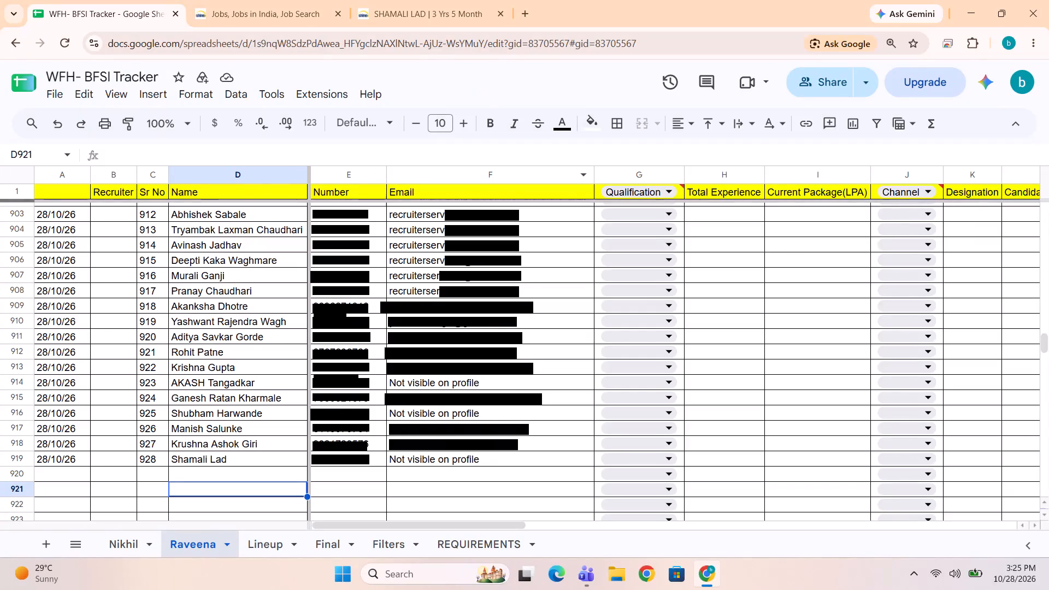
Enter Immediate in cell B903 of the Recruiter column for the first new candidate.
left_click(122, 213)
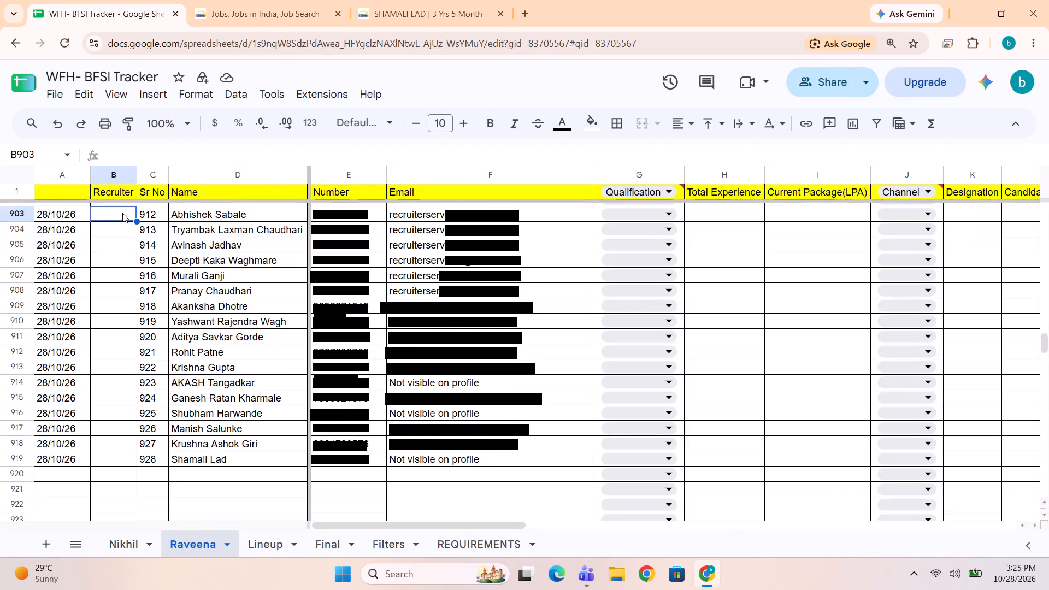
type("Immed")
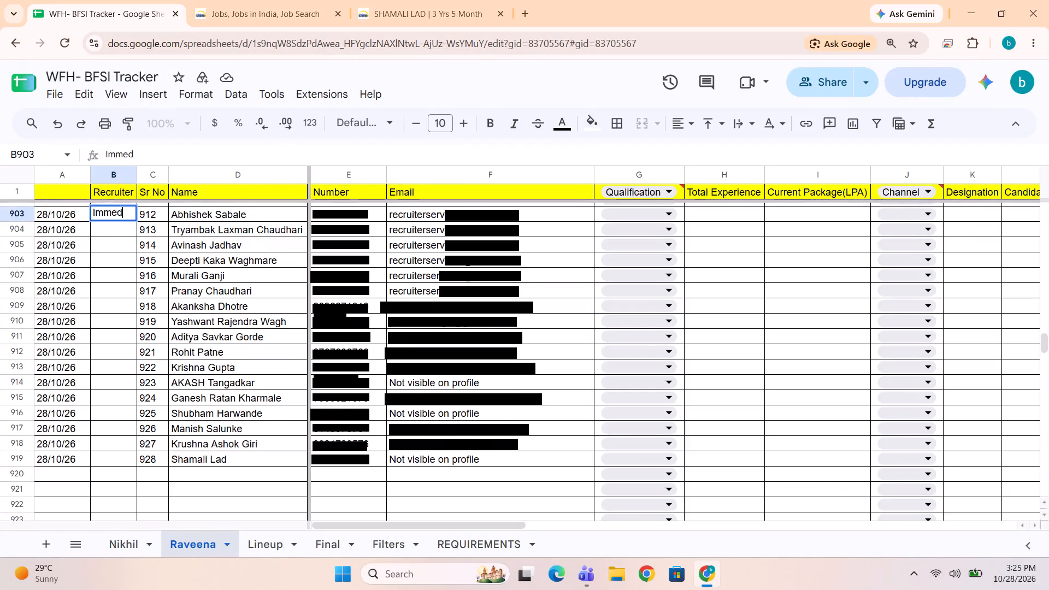
type("iate")
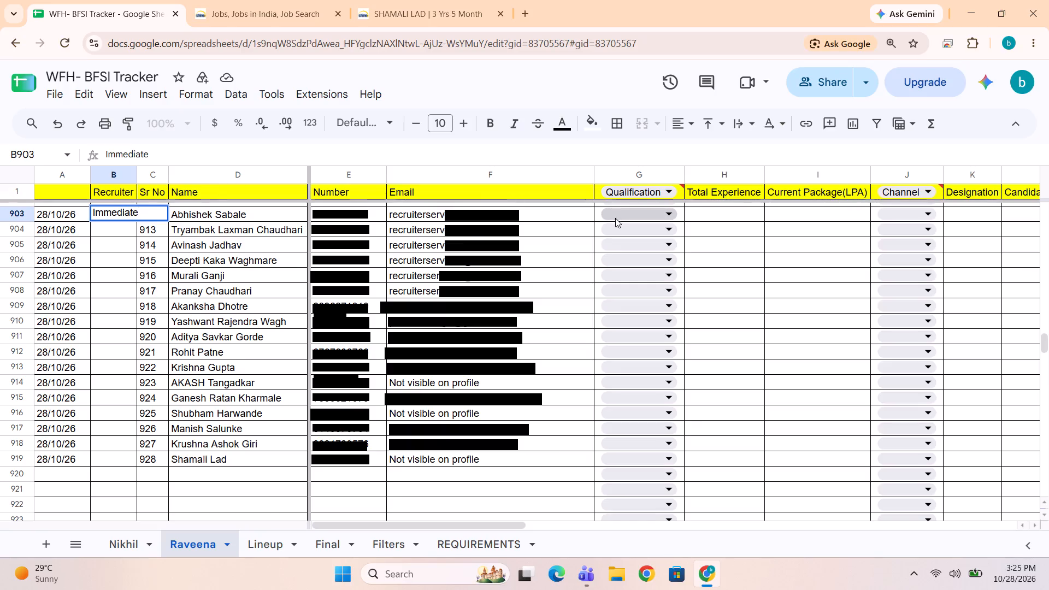
Enter a total experience of 3 in H903 and a current package of 3.5 LPA in I903.
left_click(619, 220)
left_click(698, 212)
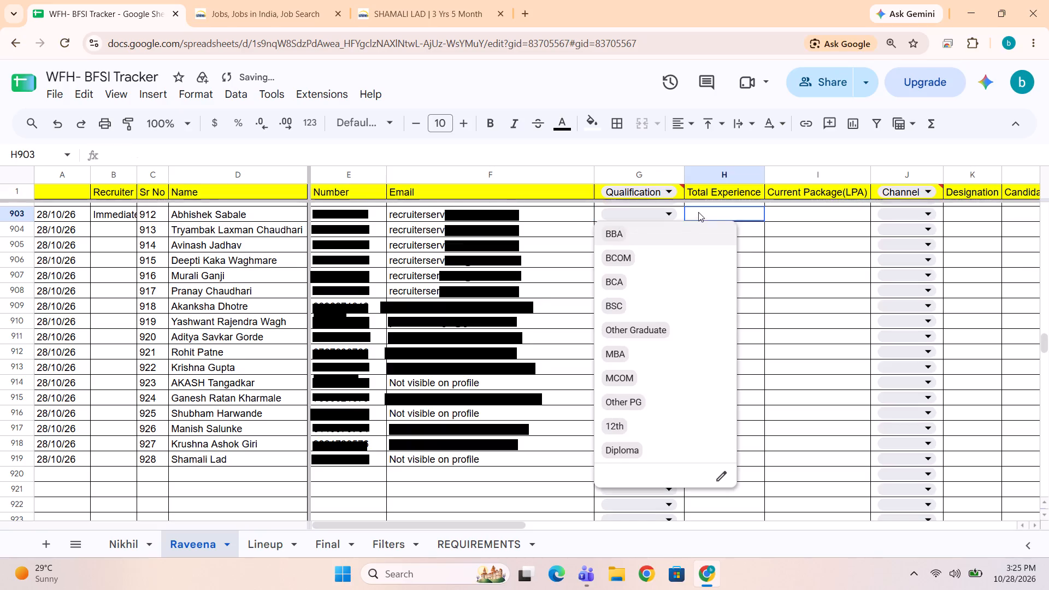
scroll(698, 212, "left", 3)
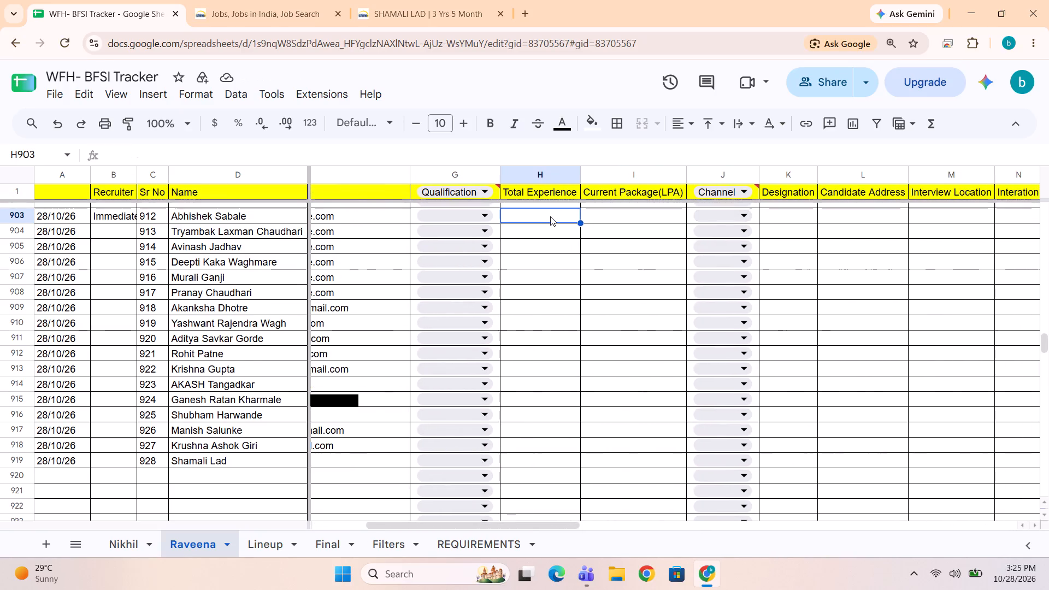
scroll(547, 237, "left", 1)
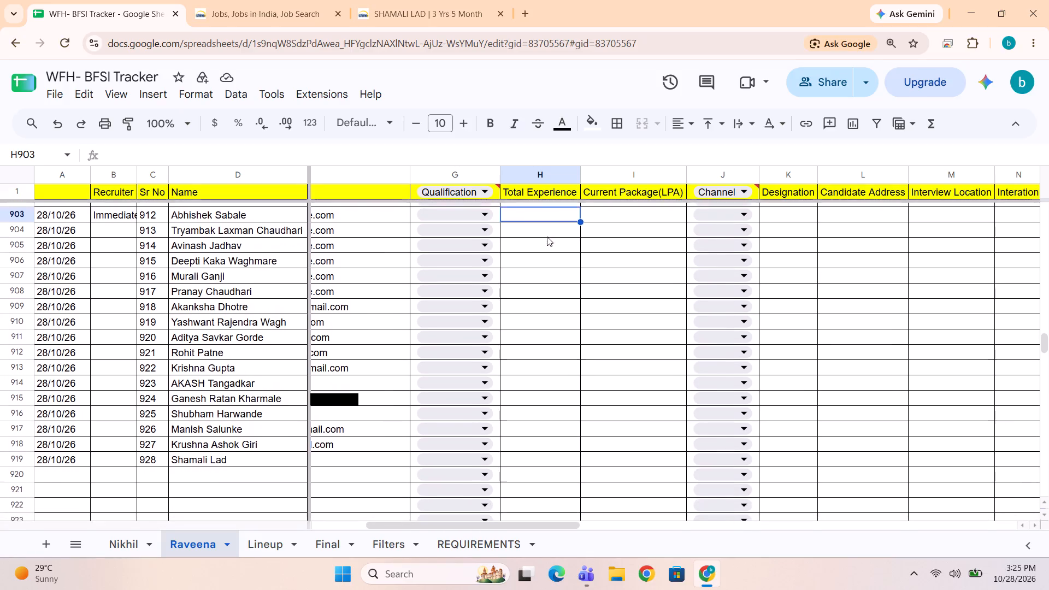
scroll(547, 237, "left", 1)
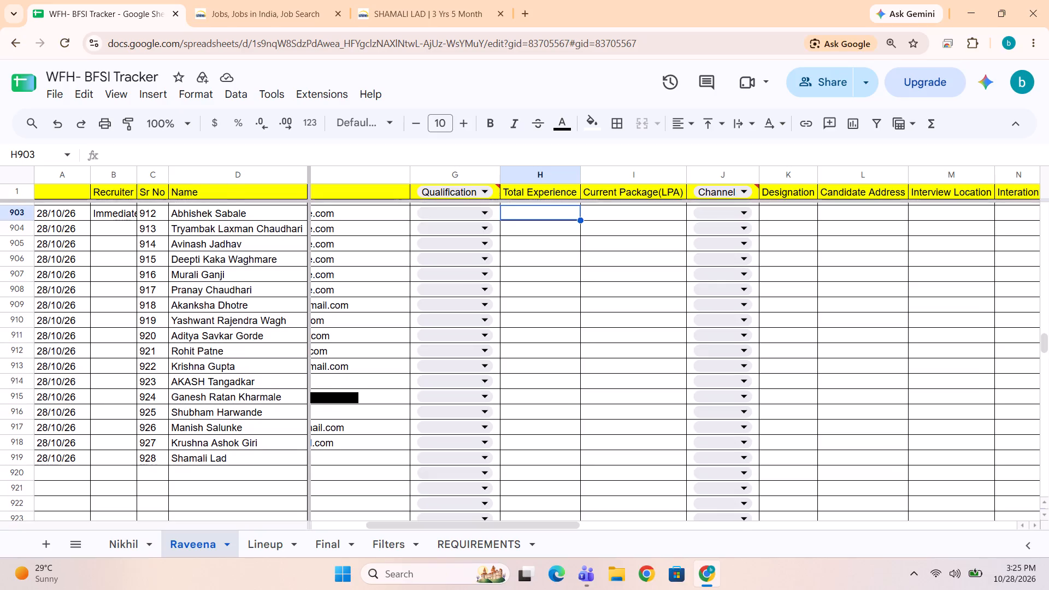
key("3")
left_click(621, 210)
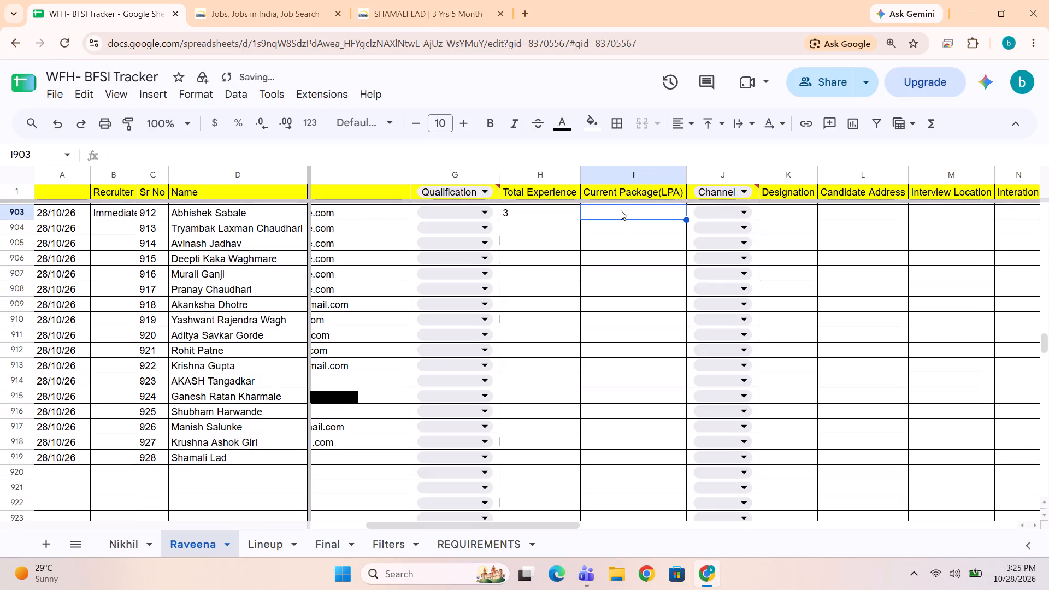
key("3")
type(".5")
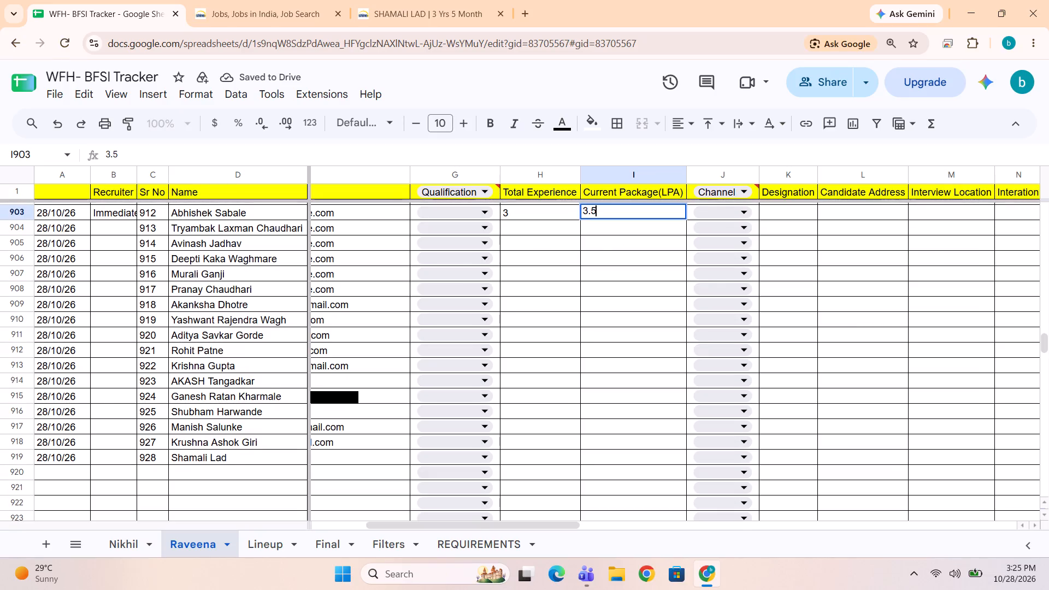
Set the qualification of the candidate in row 903 to BCOM.
left_click(482, 212)
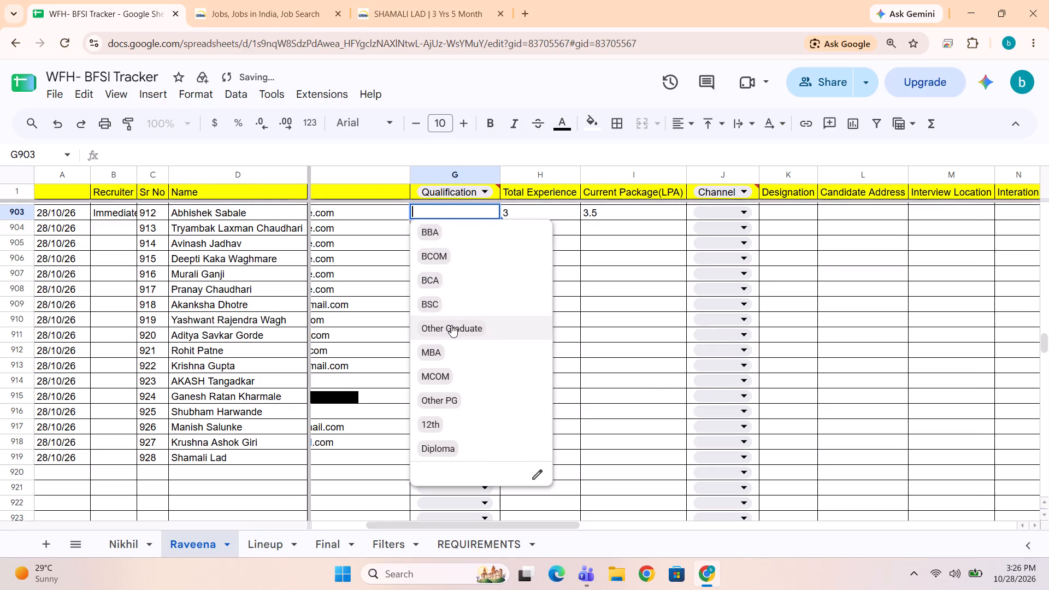
left_click(430, 254)
Set the Comments status in cell O903 to Interested.
scroll(808, 265, "left", 1)
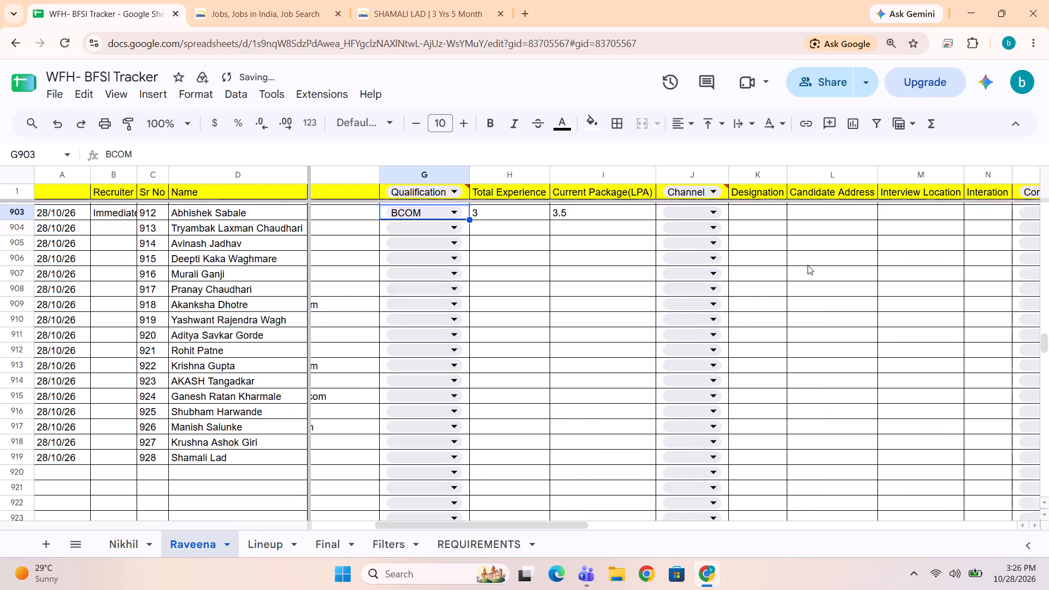
scroll(808, 265, "left", 2)
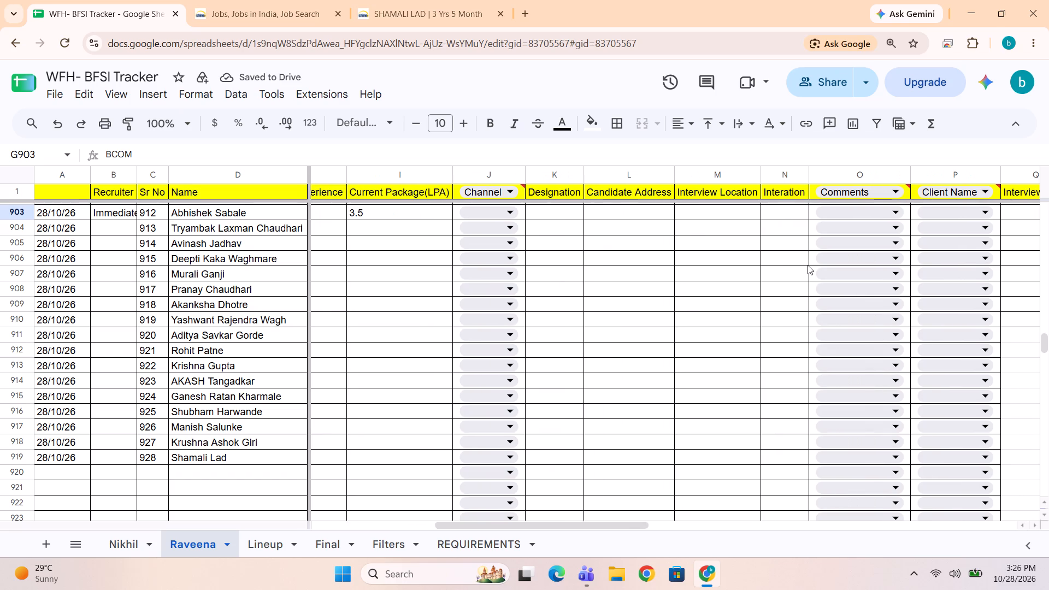
left_click(888, 211)
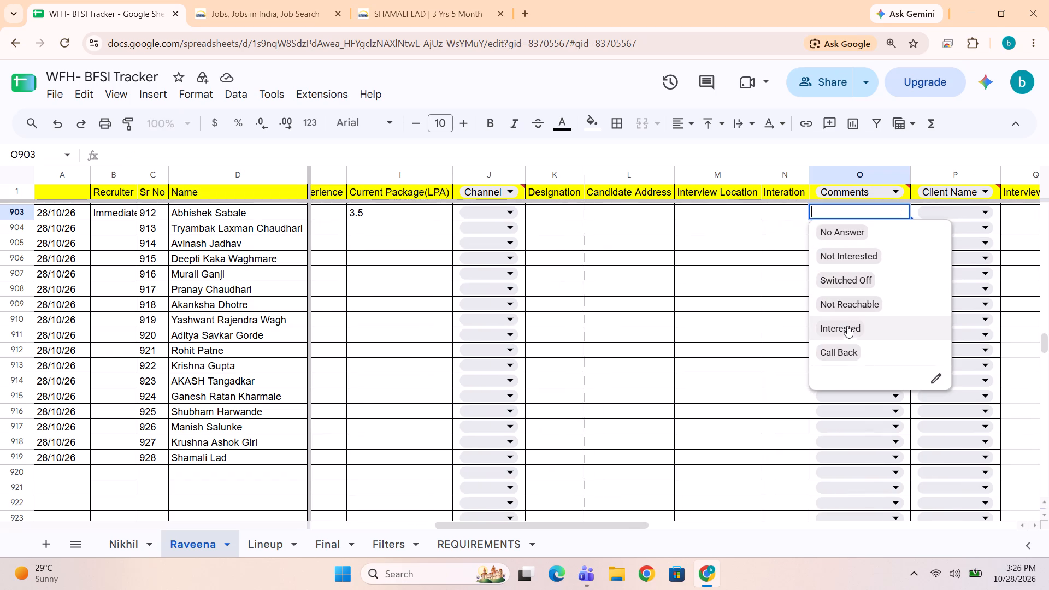
left_click(843, 329)
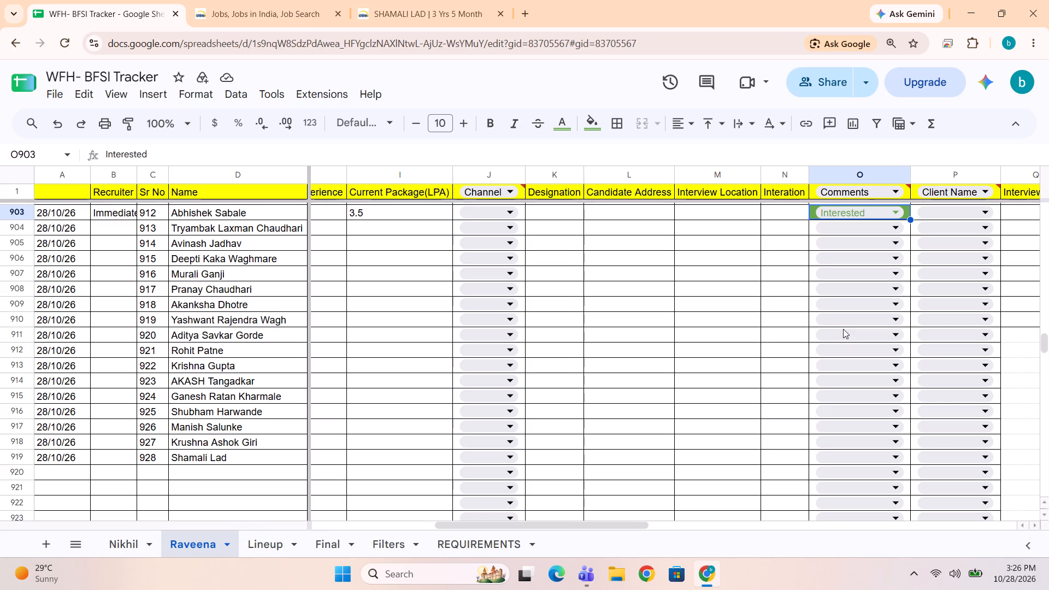
Set the Channel in cell J903 to Direct Marketing.
left_click(512, 211)
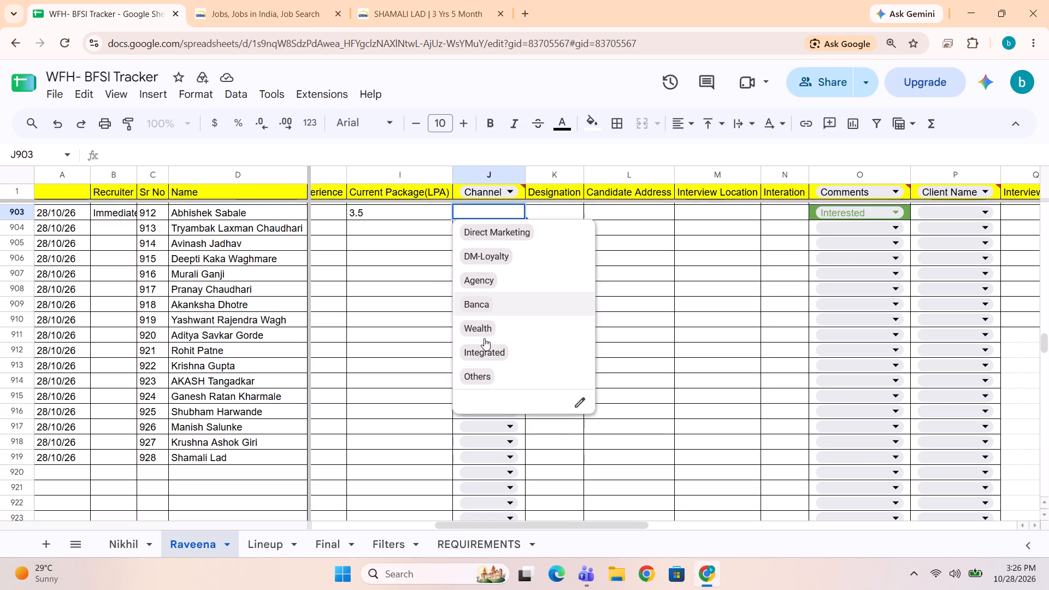
left_click(500, 233)
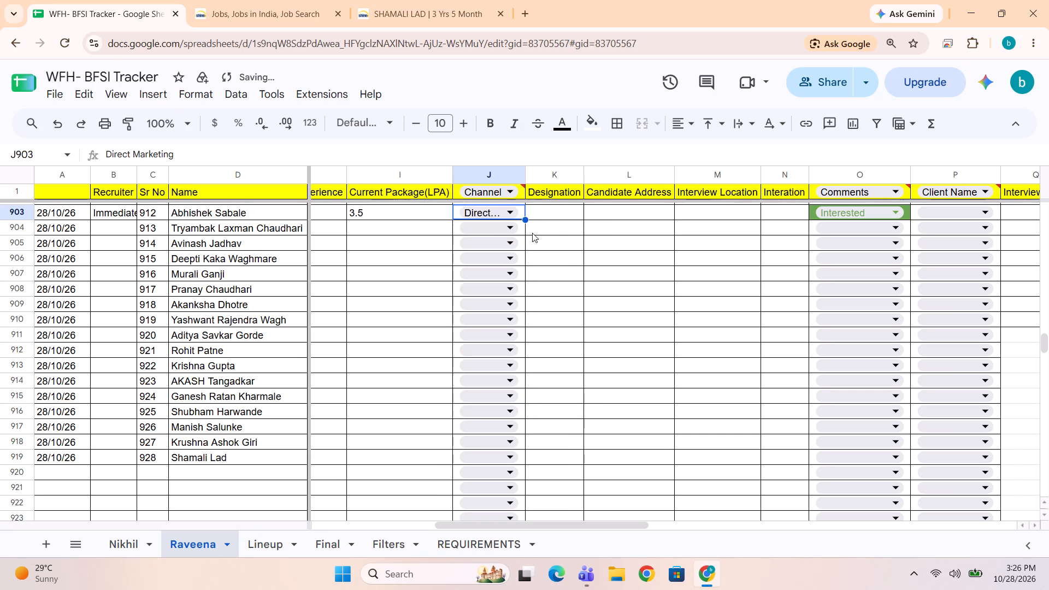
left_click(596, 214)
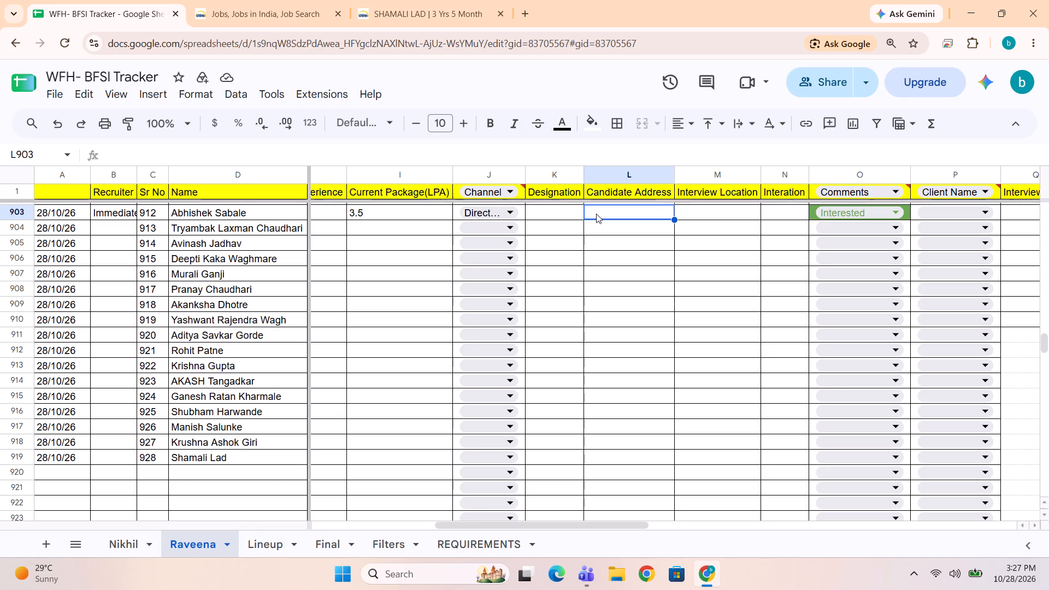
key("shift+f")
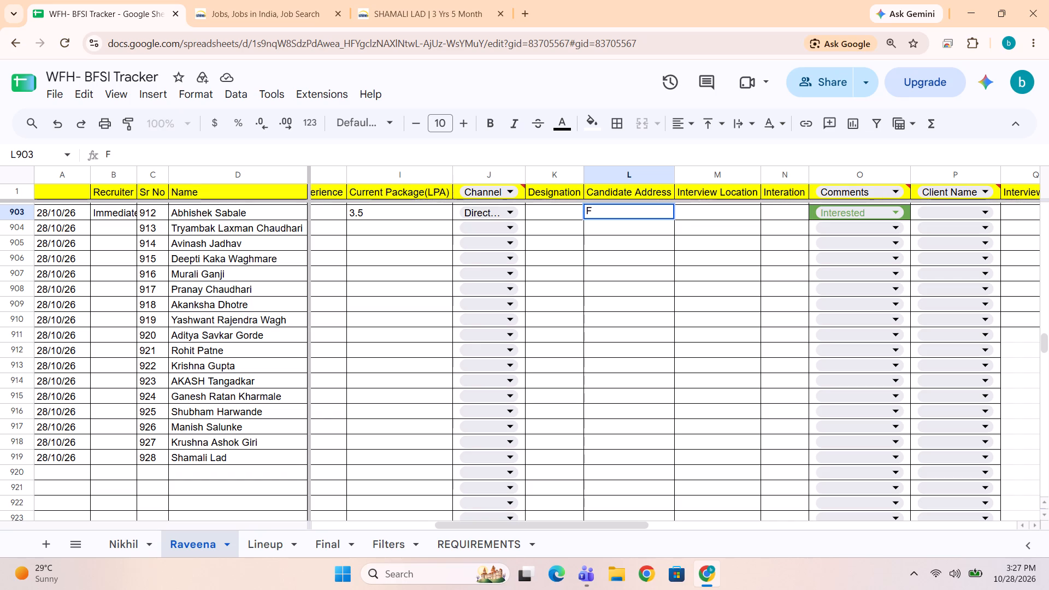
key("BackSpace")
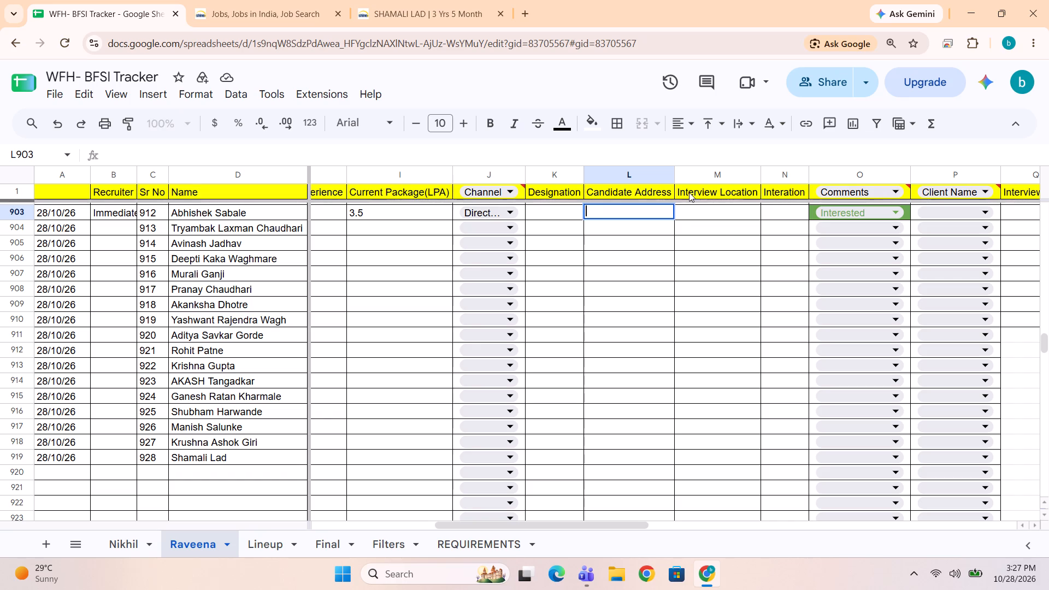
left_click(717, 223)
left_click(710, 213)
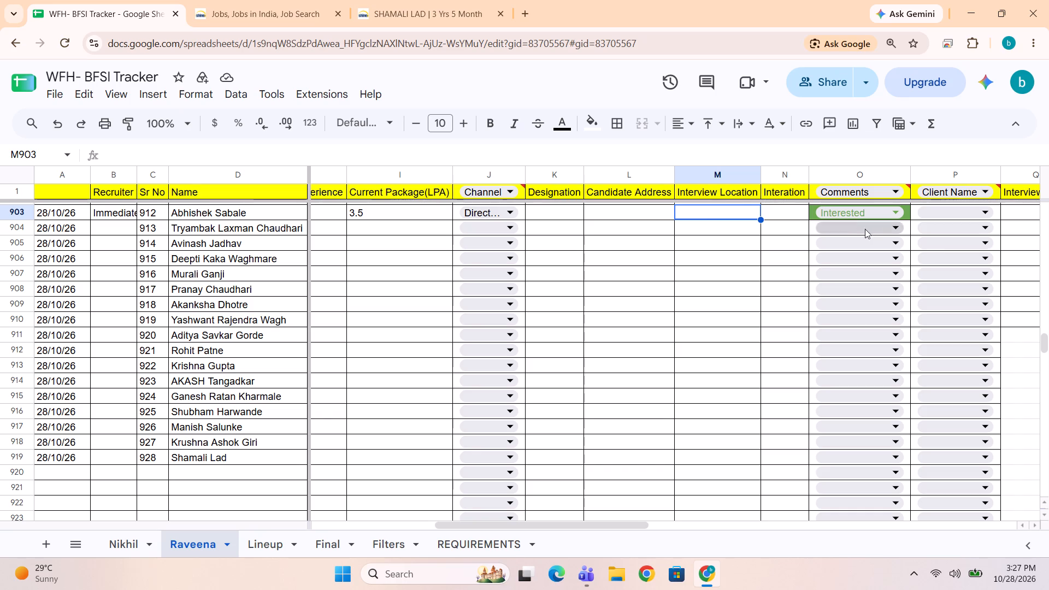
Enter ICICI in cell Q903 of the Interview Date column.
left_click(1013, 211)
scroll(1013, 211, "left", 2)
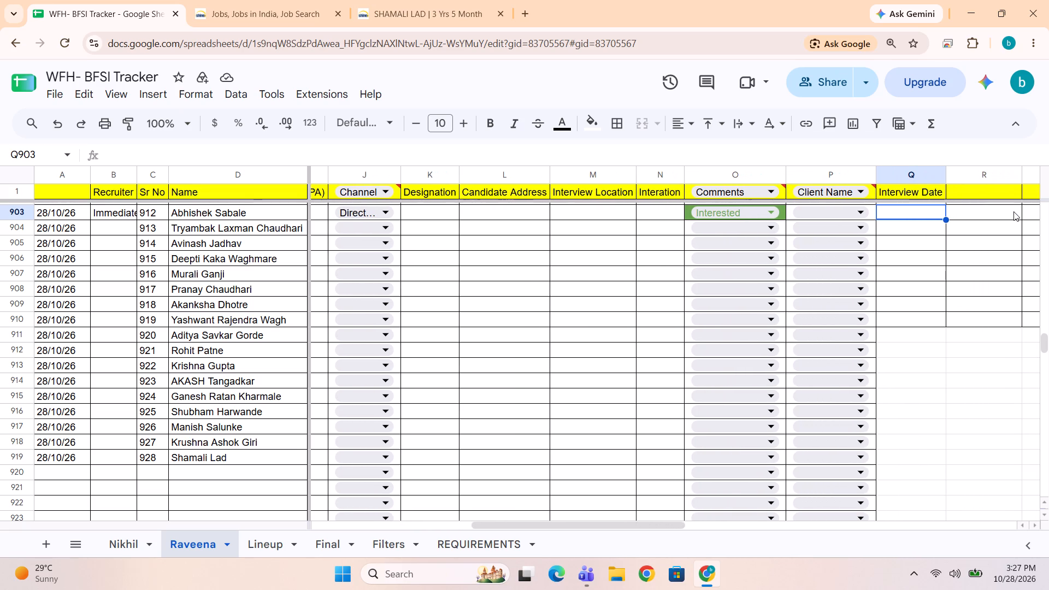
key("shift+i")
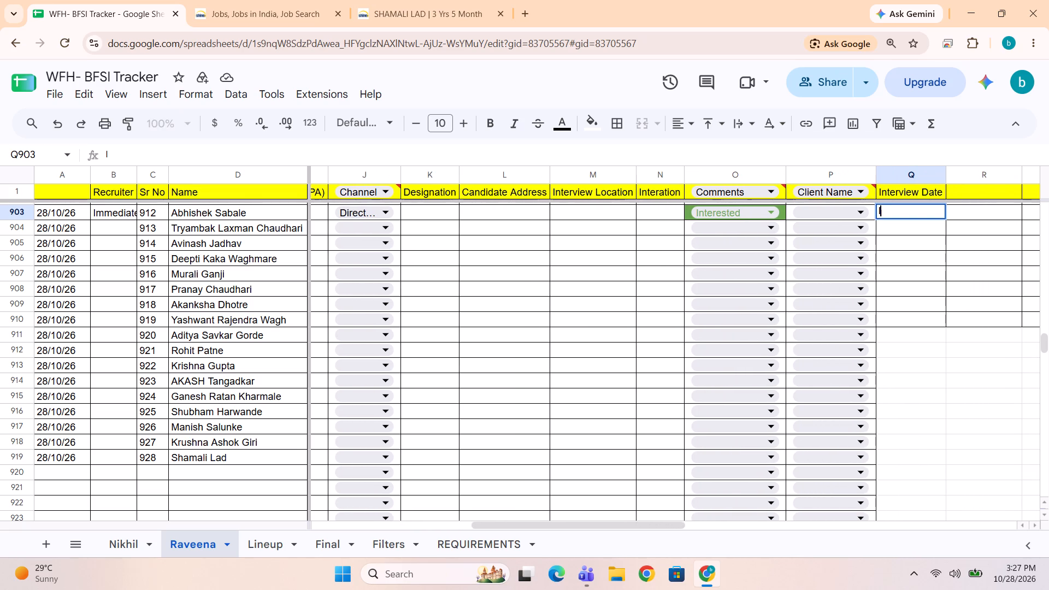
key("shift+c")
type("ICI")
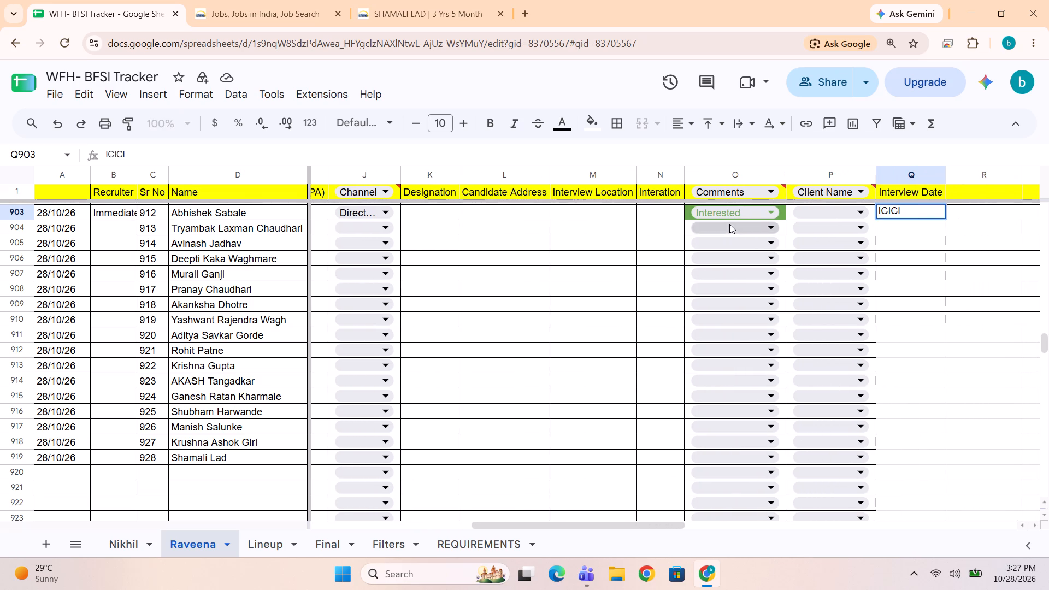
Enter Pune as the candidate address in cell L903.
left_click(511, 217)
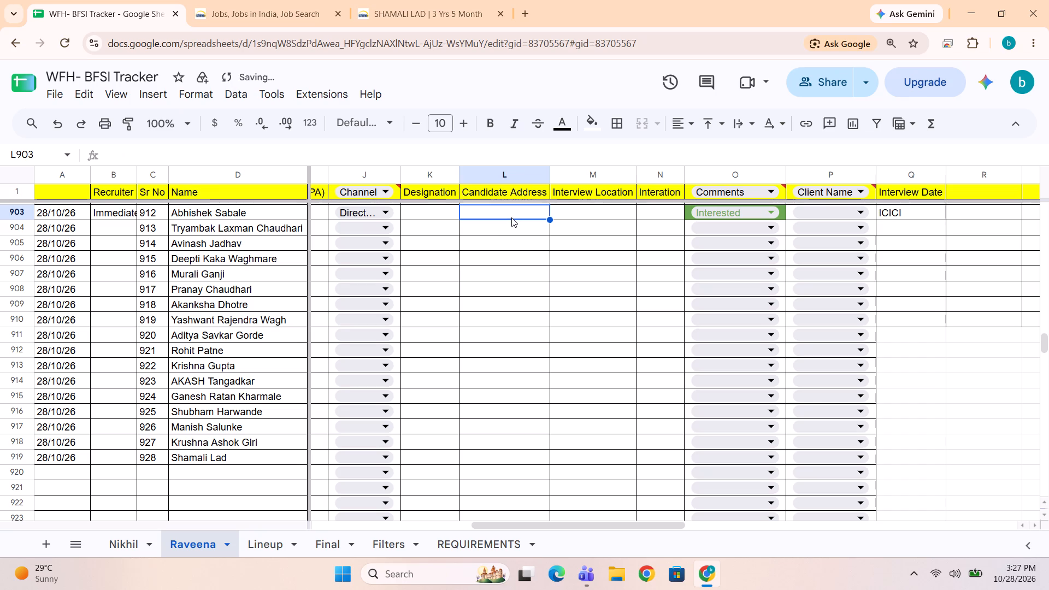
type("Pune")
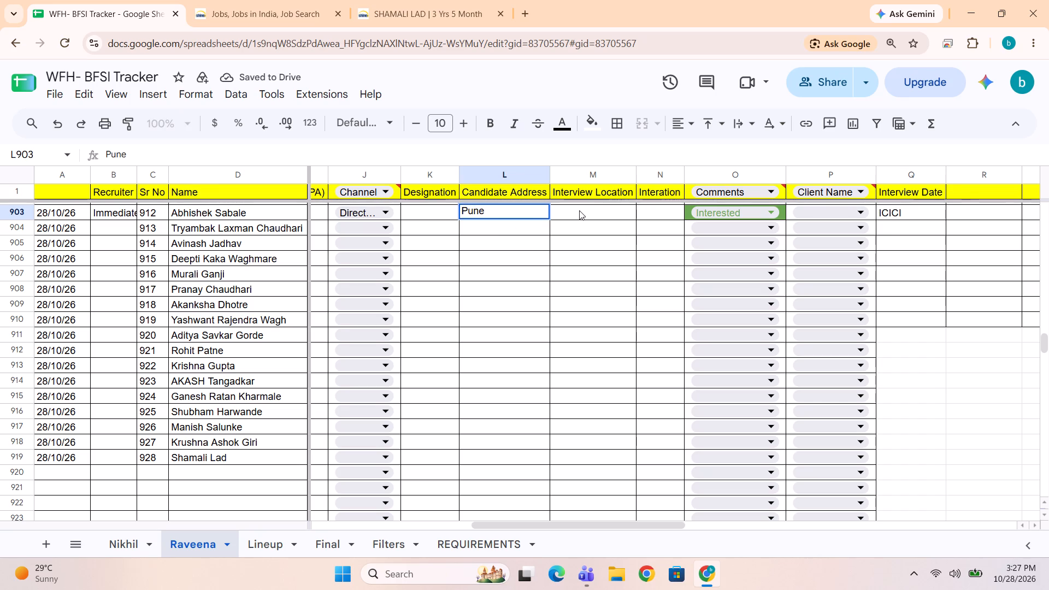
Enter FC Road as the interview location in cell M903.
left_click(585, 212)
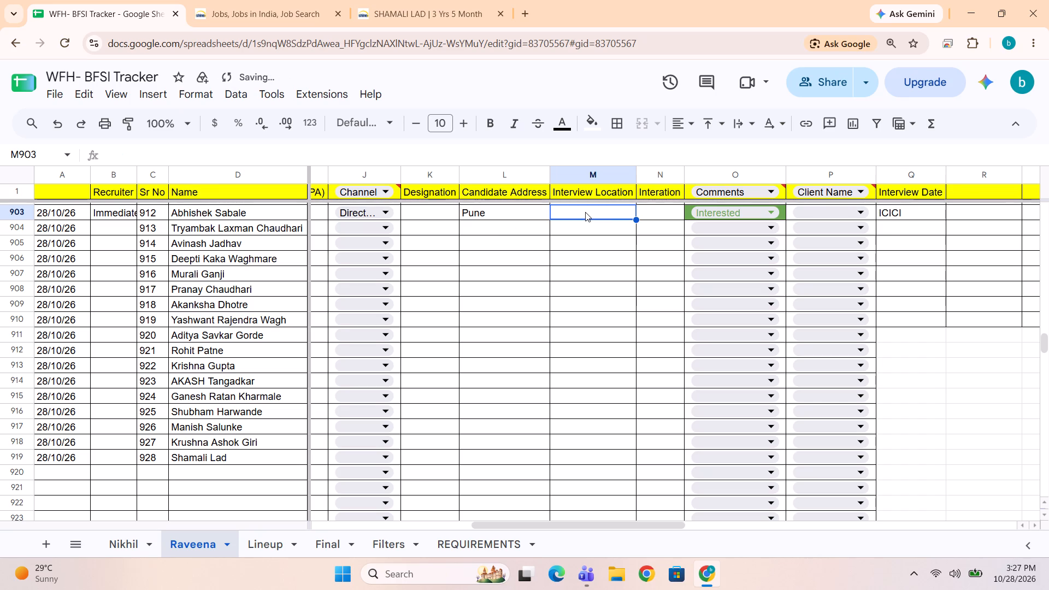
key("shift+f")
type("C")
key("space")
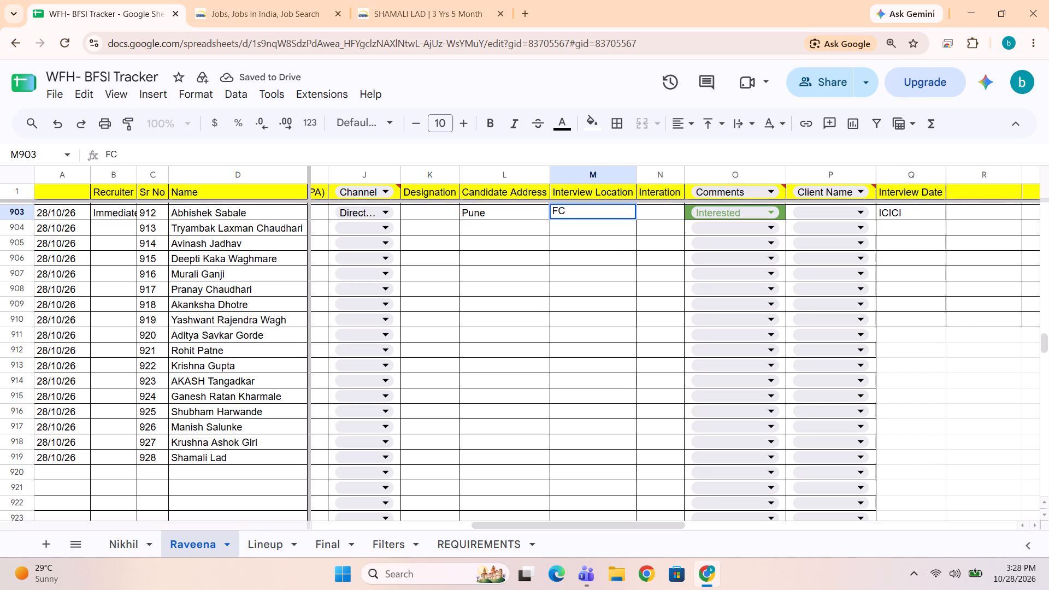
type("Road")
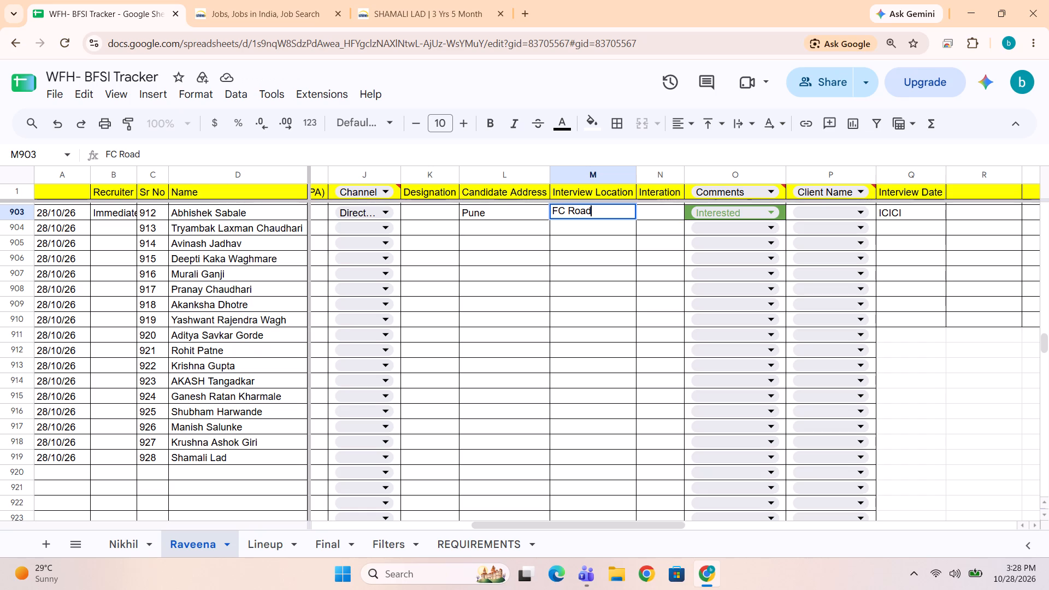
key("slash")
key("BackSpace")
key("space")
type("/ Swargate")
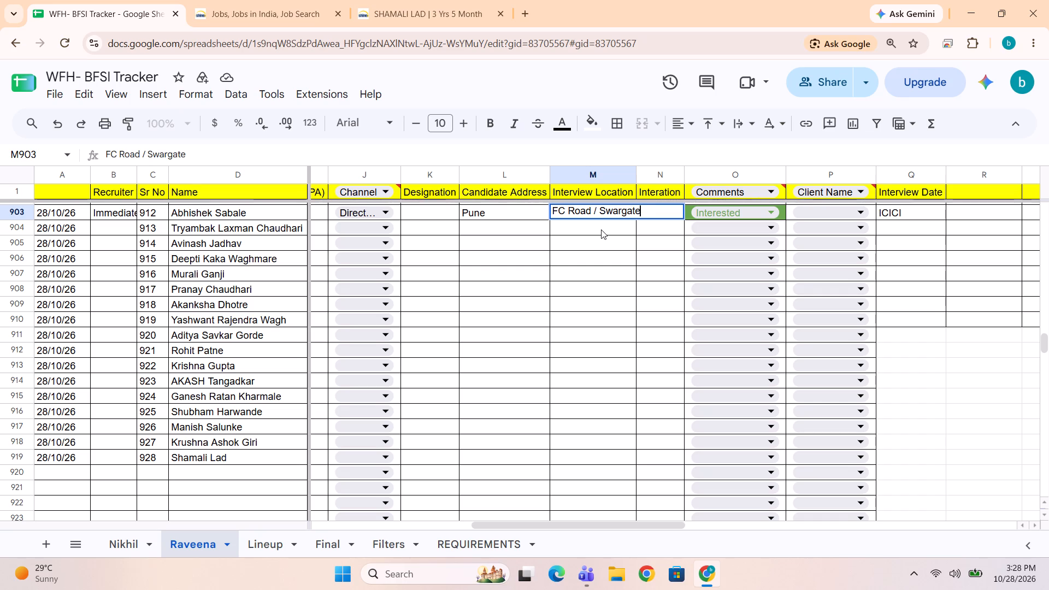
key("BackSpace")
key("BackSpace")
key("BackSpace")
key("BackSpace")
key("BackSpace")
key("BackSpace")
key("BackSpace")
key("BackSpace")
key("BackSpace")
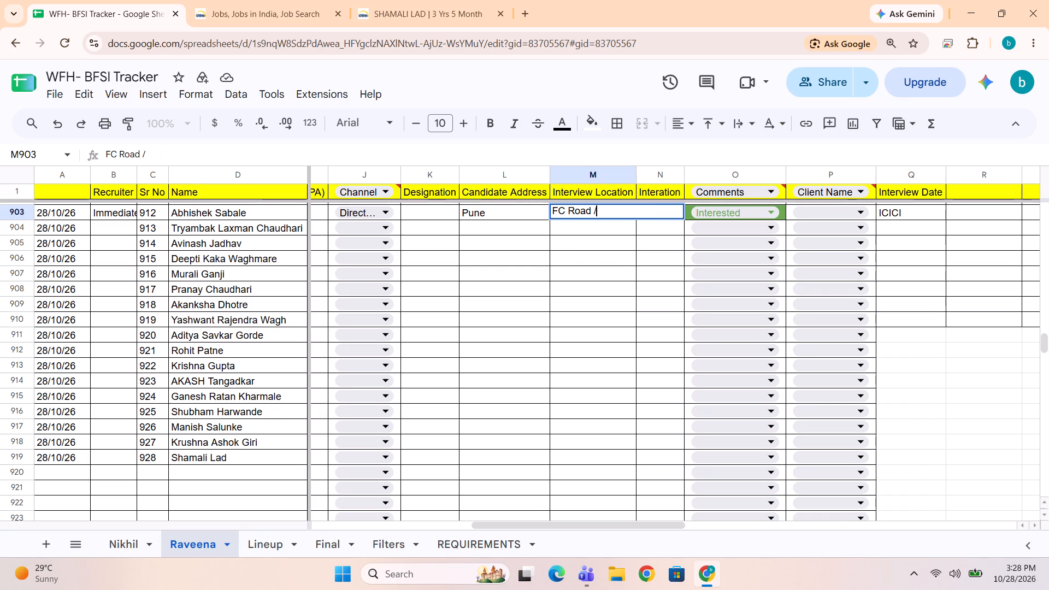
key("BackSpace")
key("Return")
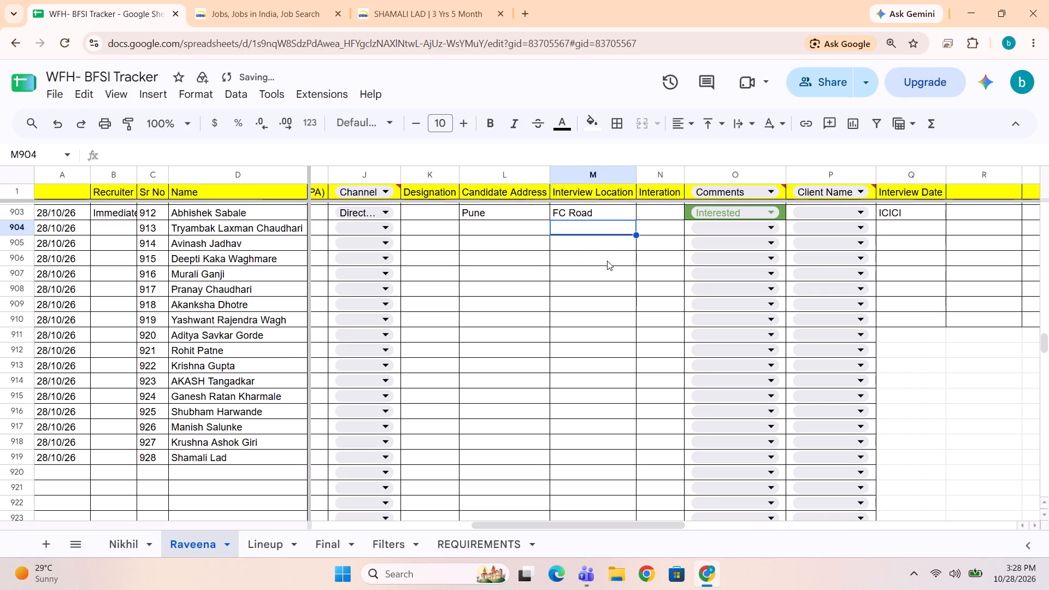
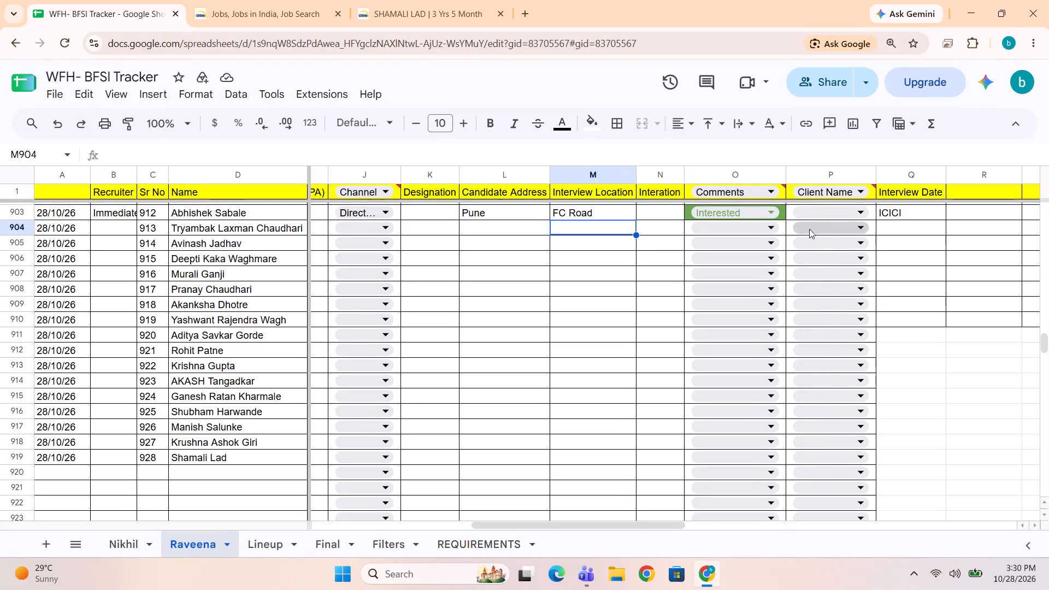
Set the Comments status in cell O904 to Not Interested.
left_click(766, 230)
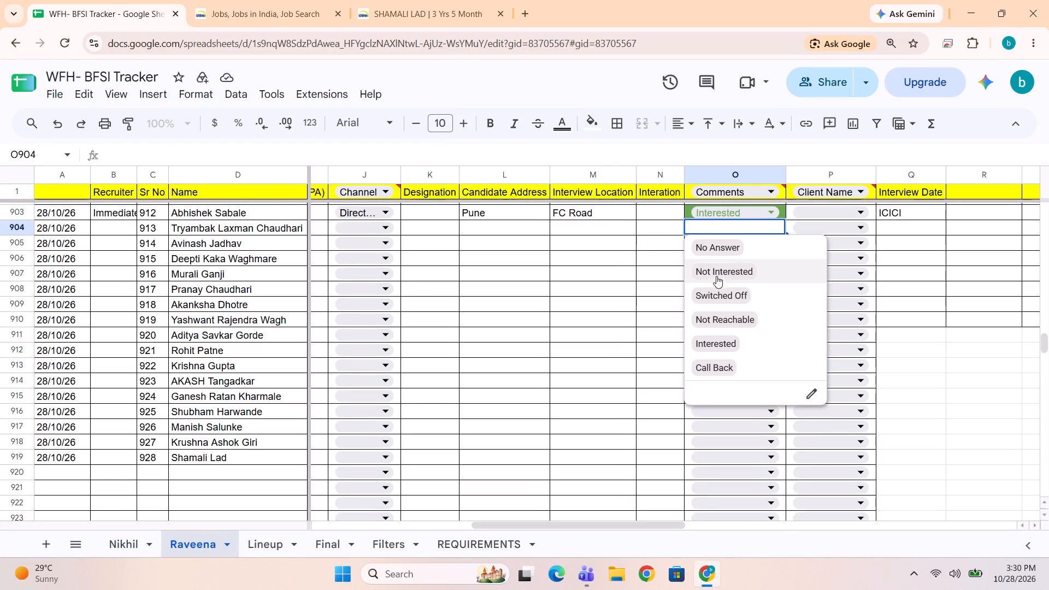
left_click(715, 272)
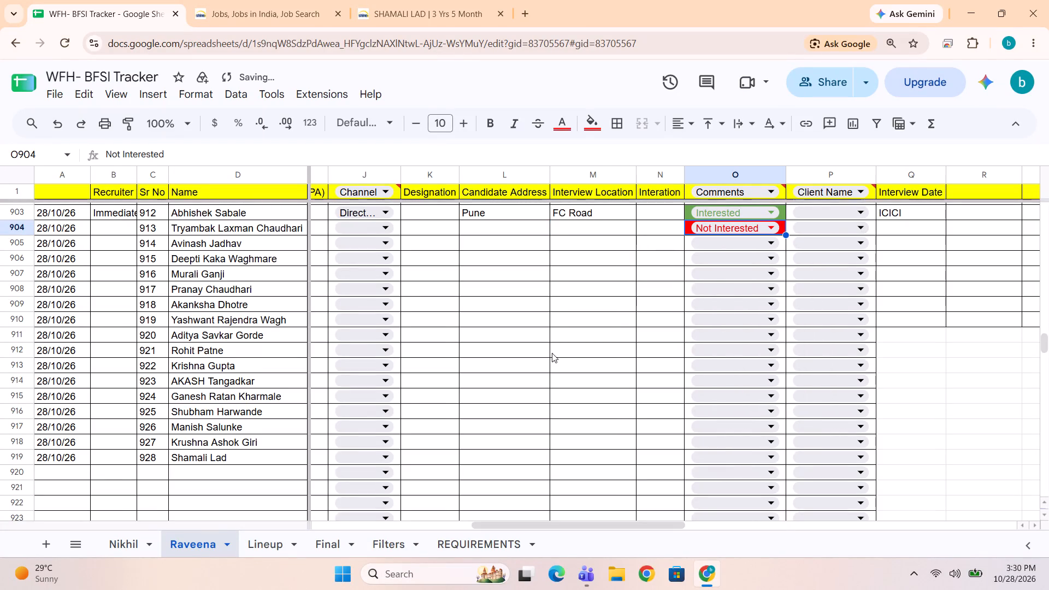
Set the Comments status in cell O905 to Not Interested.
scroll(552, 353, "down", 1)
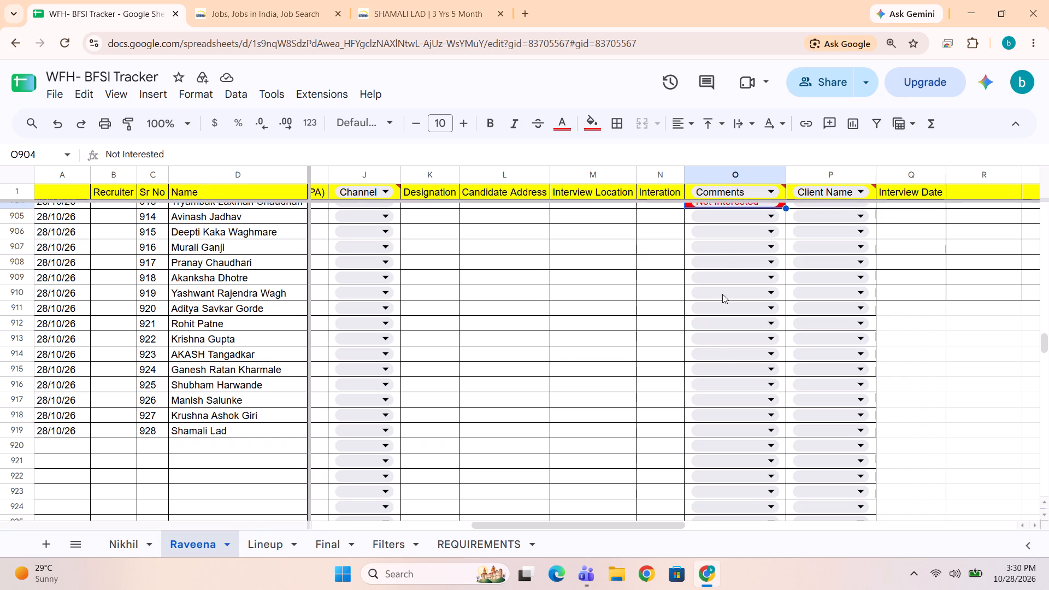
left_click(721, 216)
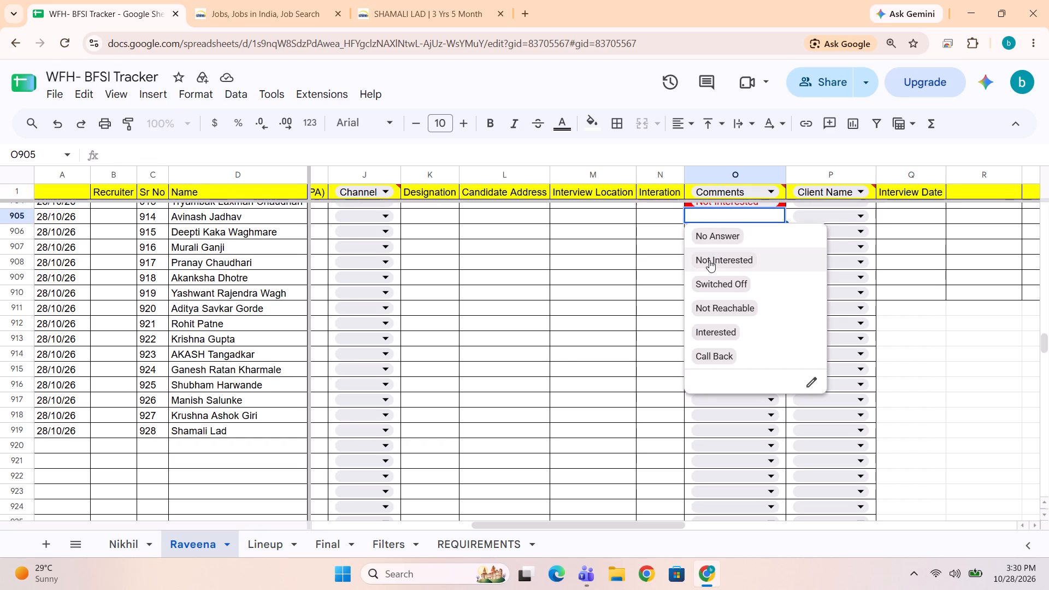
left_click(709, 261)
Enter the note "Interested Only in loan dept." in cell N905 of the Interation column.
left_click(660, 215)
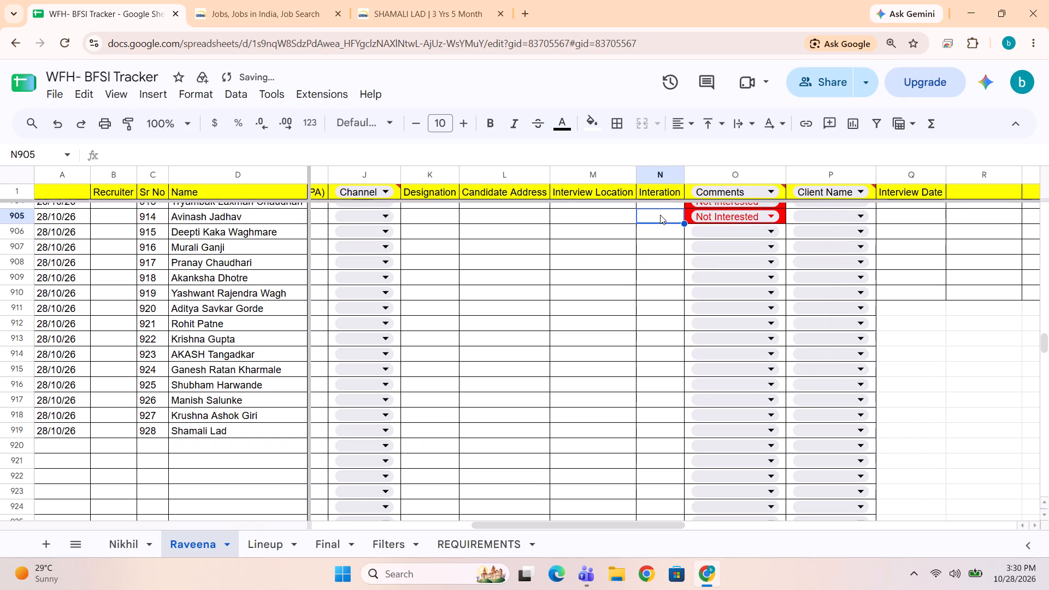
type("On")
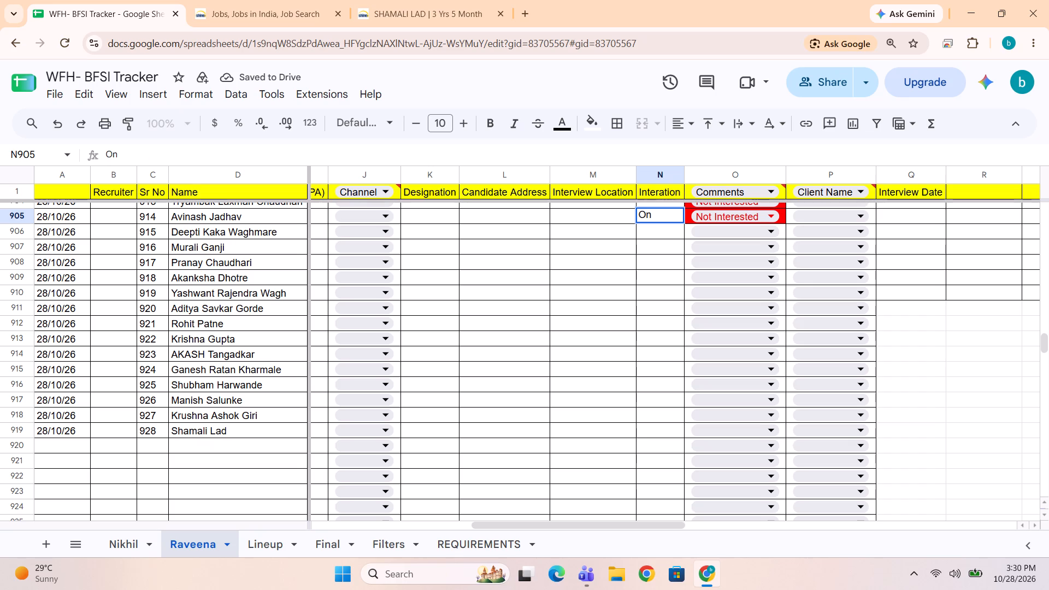
key("BackSpace")
key("BackSpace")
type("Interested")
key("space")
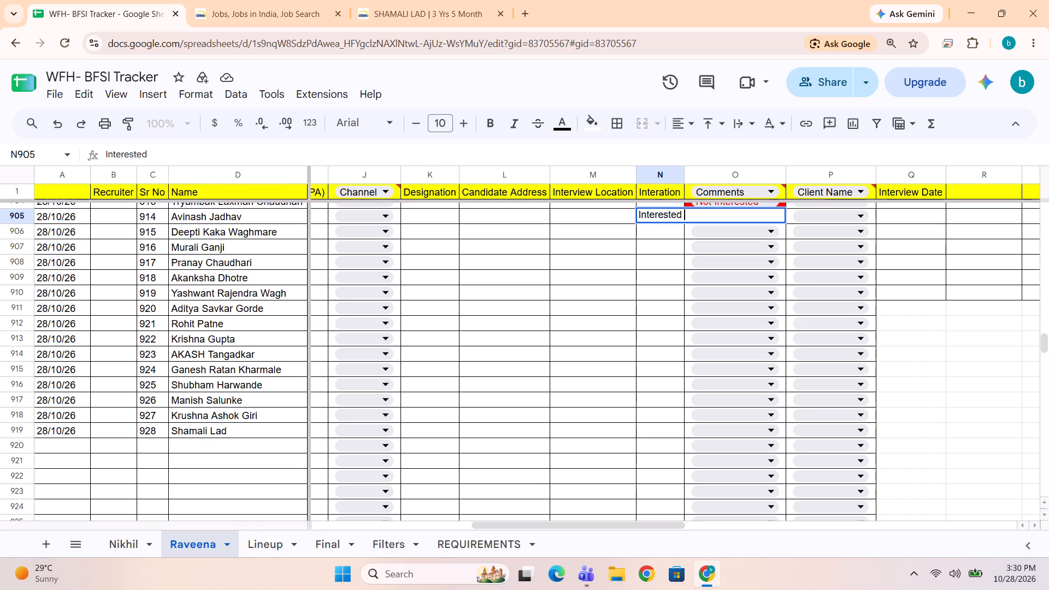
type("Onlu")
key("space")
key("BackSpace")
key("BackSpace")
type("y in loan de")
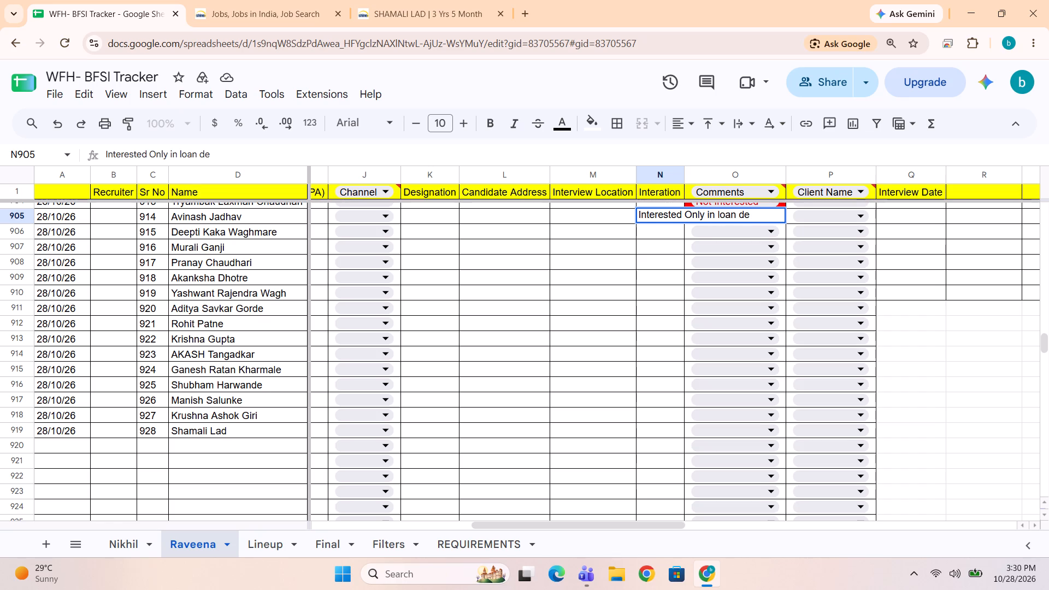
type("pt.")
left_click(639, 256)
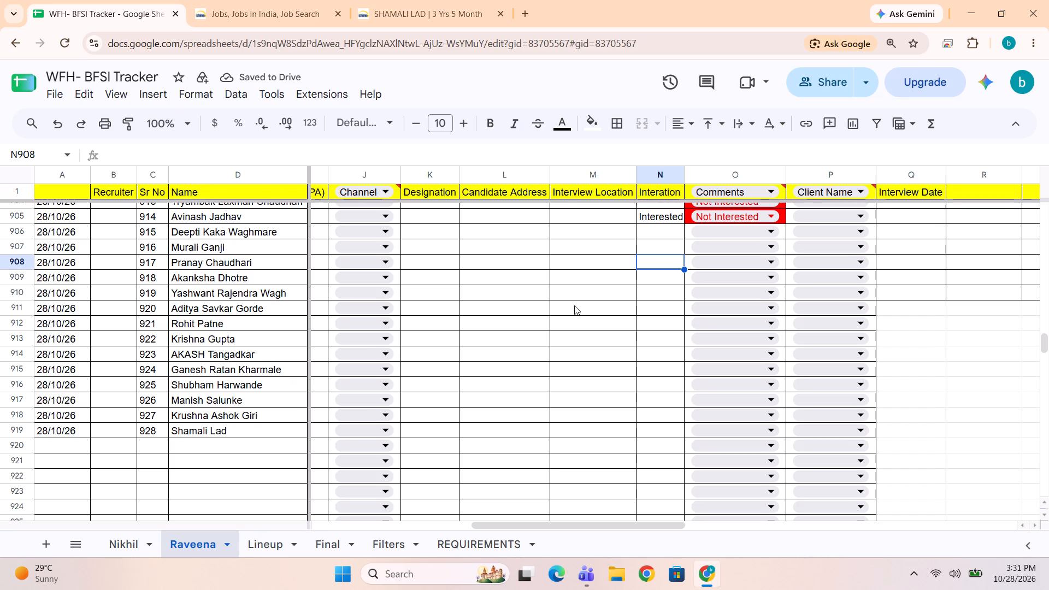
scroll(574, 305, "down", 1)
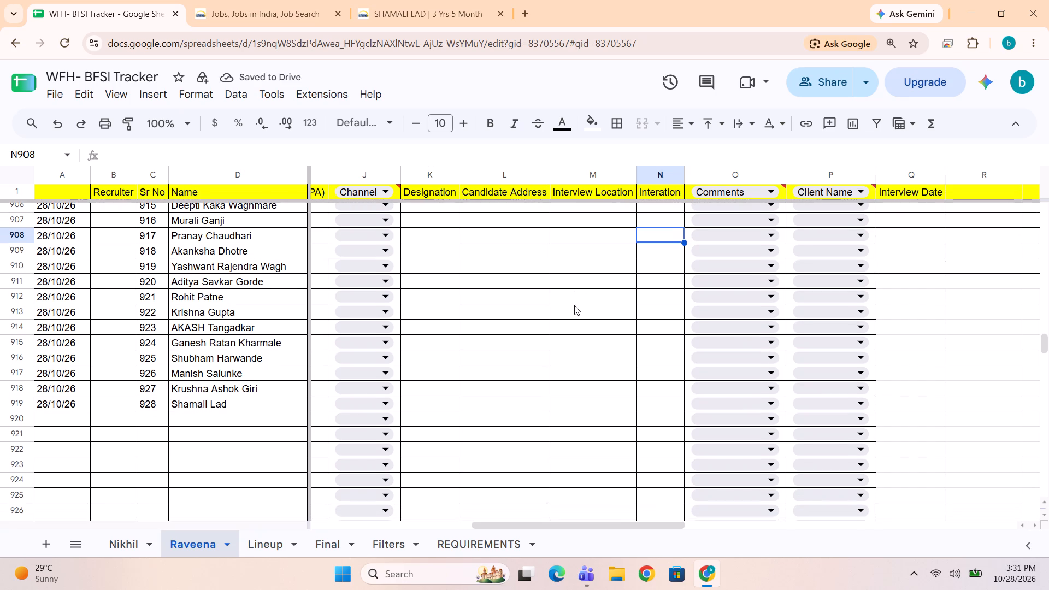
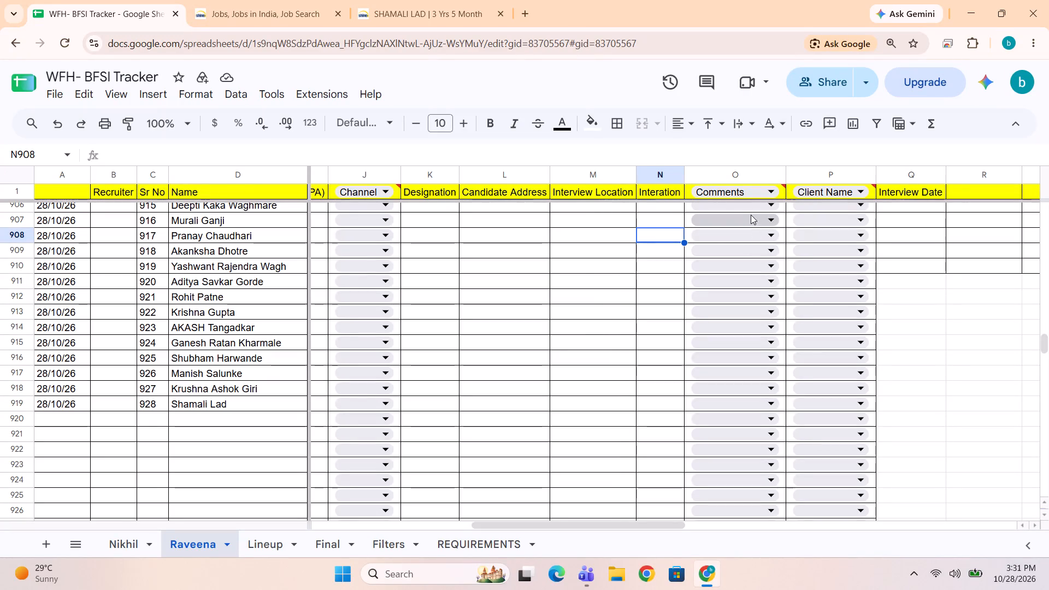
Set the Comments status in cell O907 to Not Interested.
left_click_drag(749, 210, 652, 264)
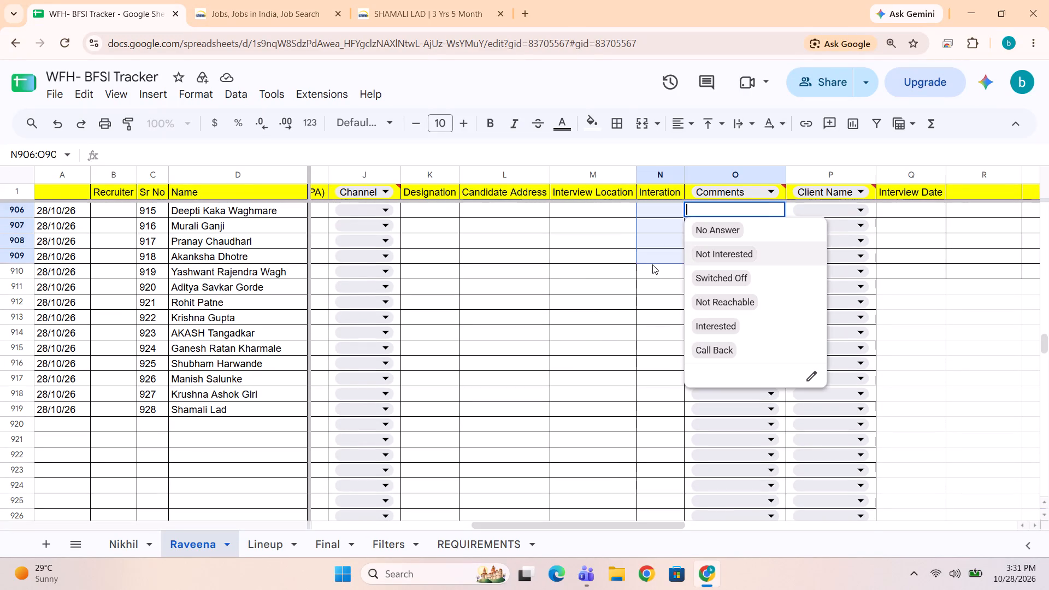
left_click(652, 264)
left_click(709, 228)
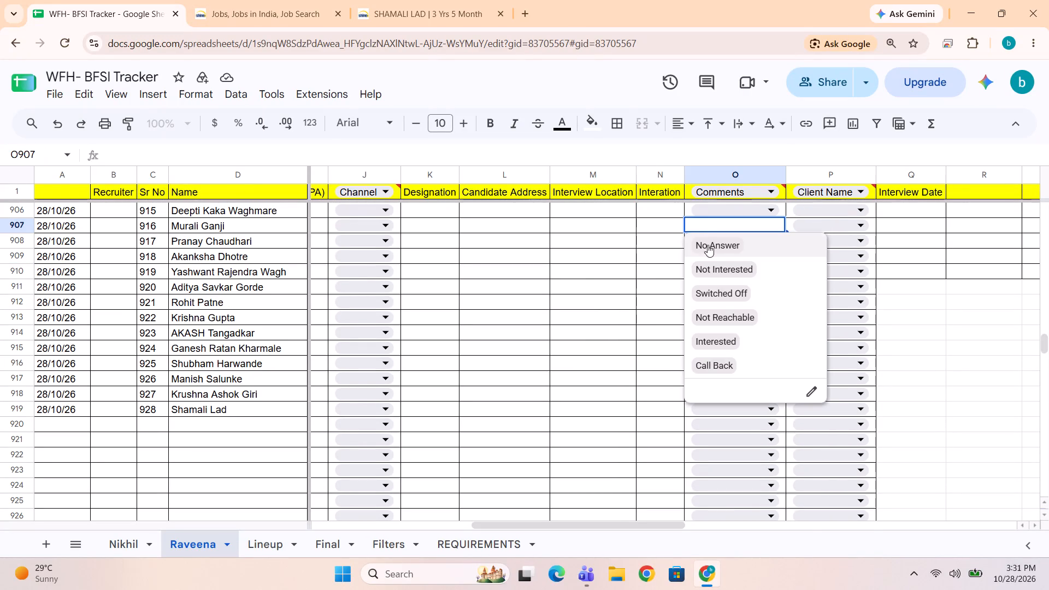
left_click(703, 274)
Enter the note "Recently joined new company" in cell N907 of the Interation column.
scroll(650, 308, "down", 1)
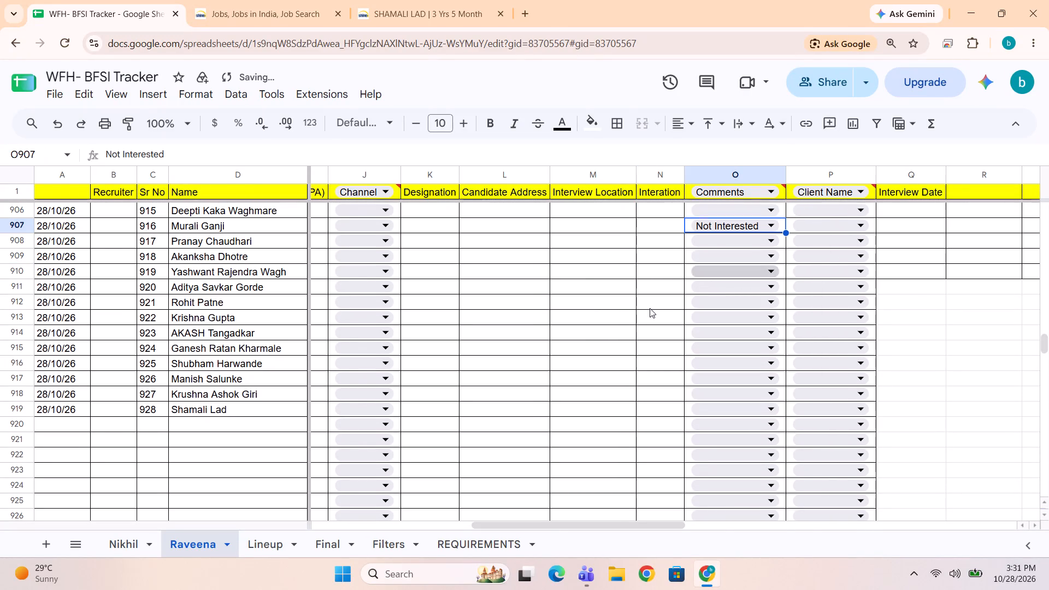
scroll(650, 308, "down", 2)
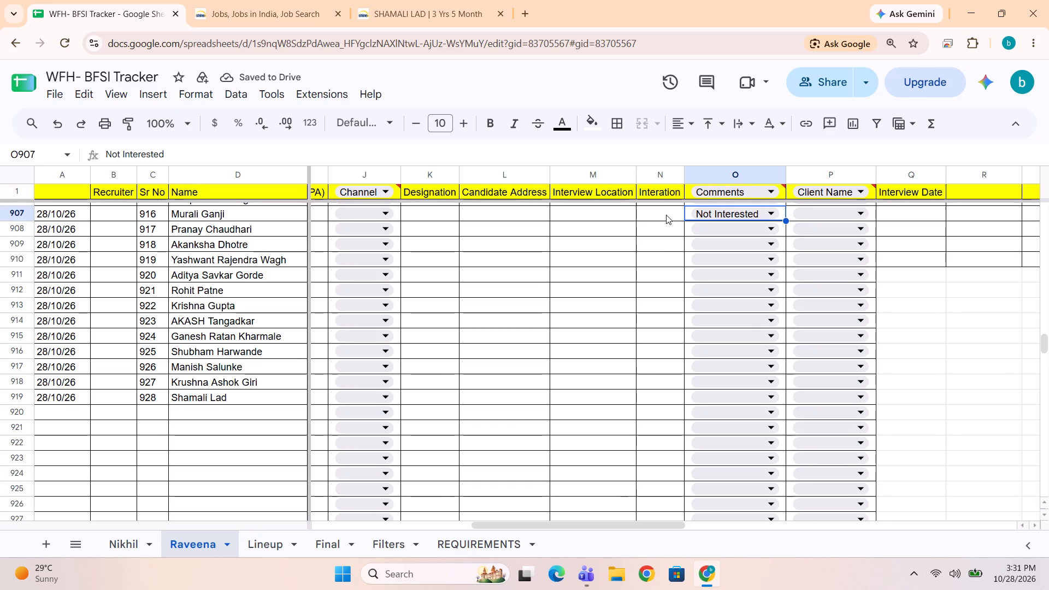
left_click(666, 215)
type("Recently joined")
key("space")
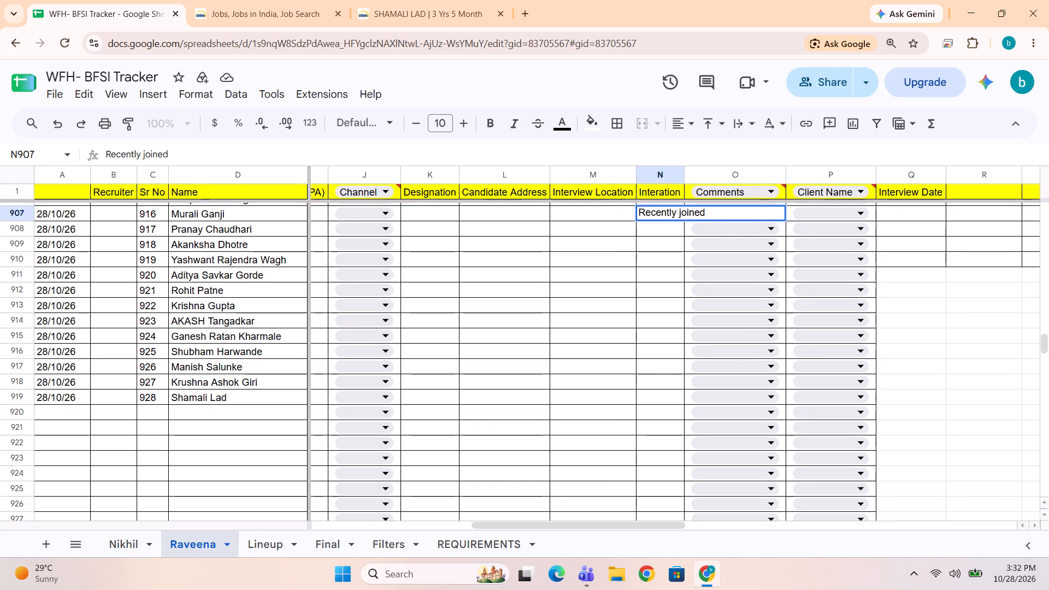
type("new coma")
key("BackSpace")
type("pany")
key("Return")
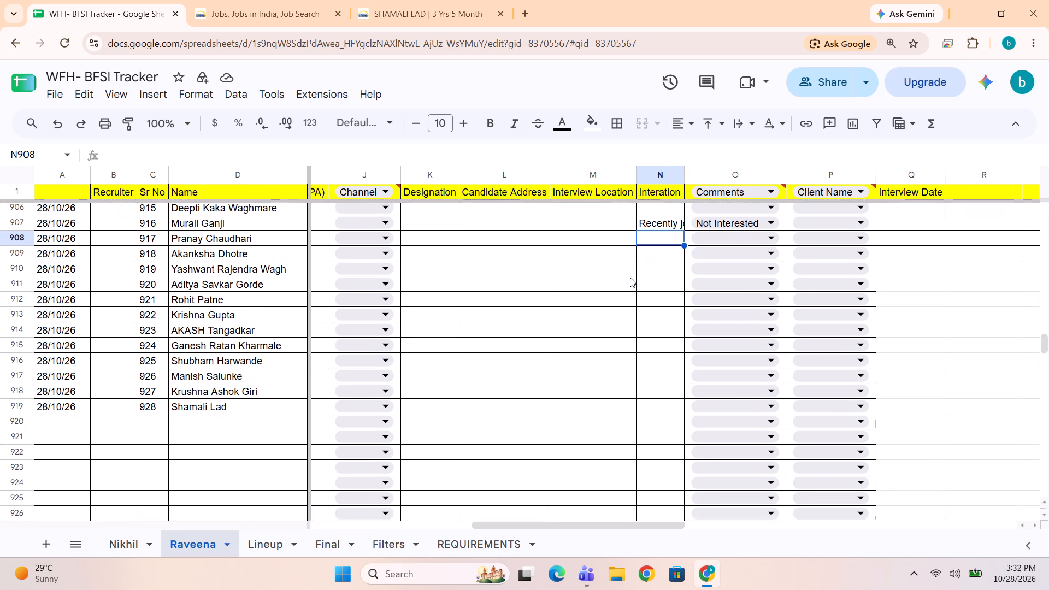
Set the Comments status in cell O906 to No Answer.
left_click(709, 226)
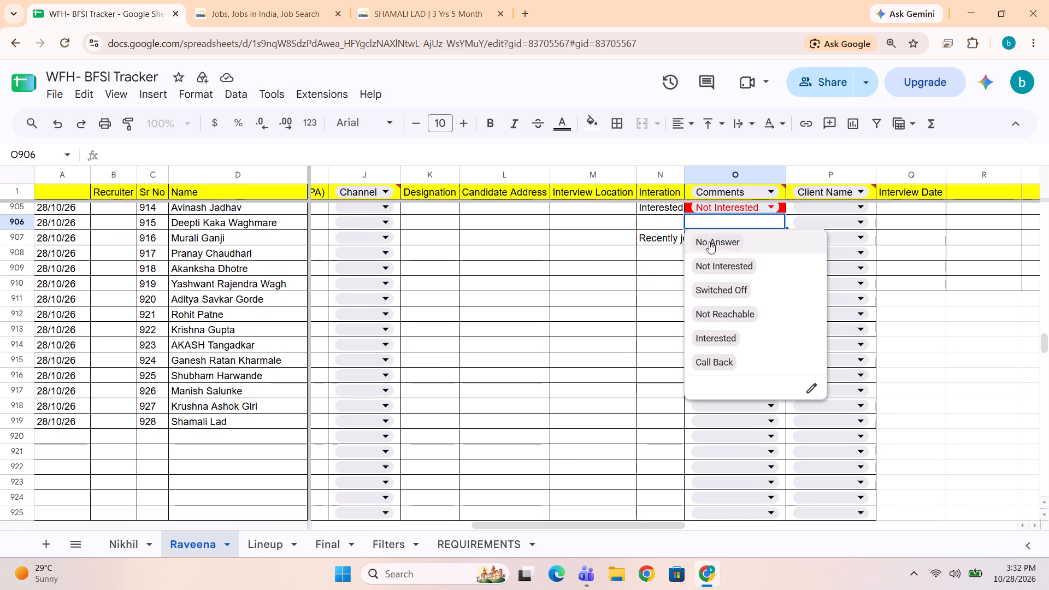
left_click(709, 241)
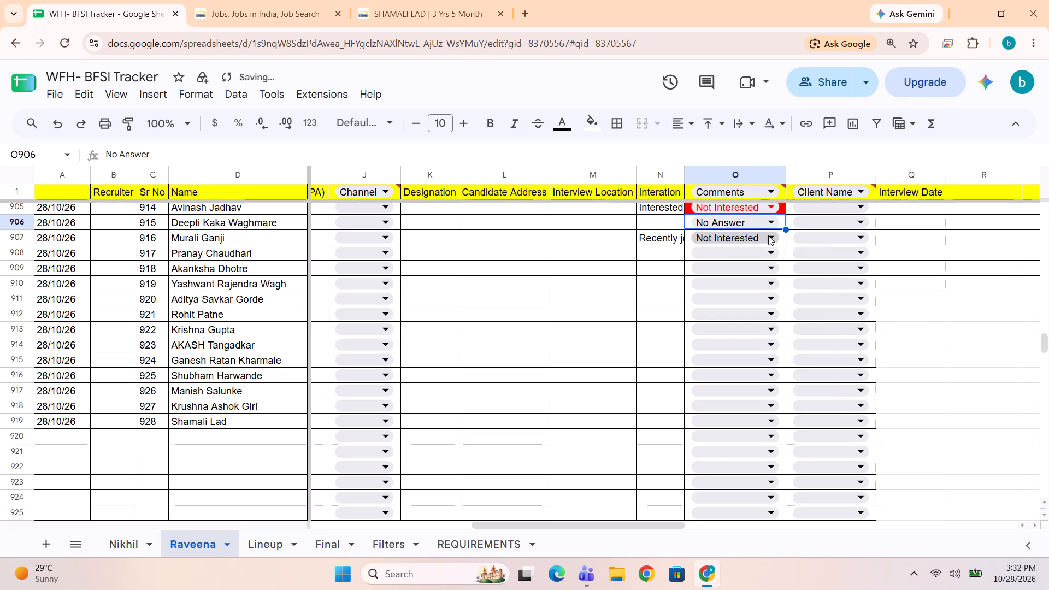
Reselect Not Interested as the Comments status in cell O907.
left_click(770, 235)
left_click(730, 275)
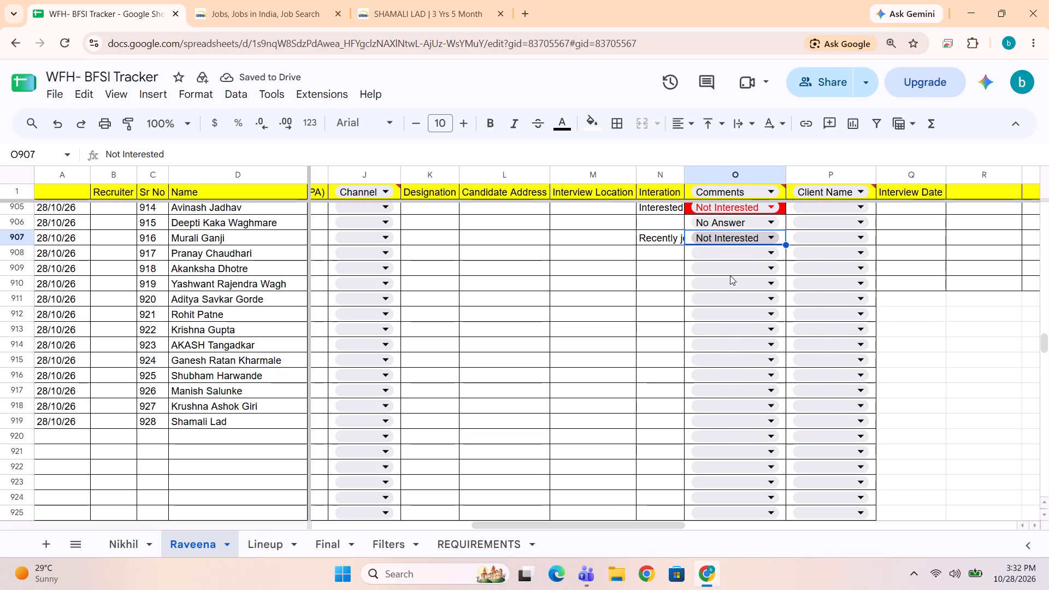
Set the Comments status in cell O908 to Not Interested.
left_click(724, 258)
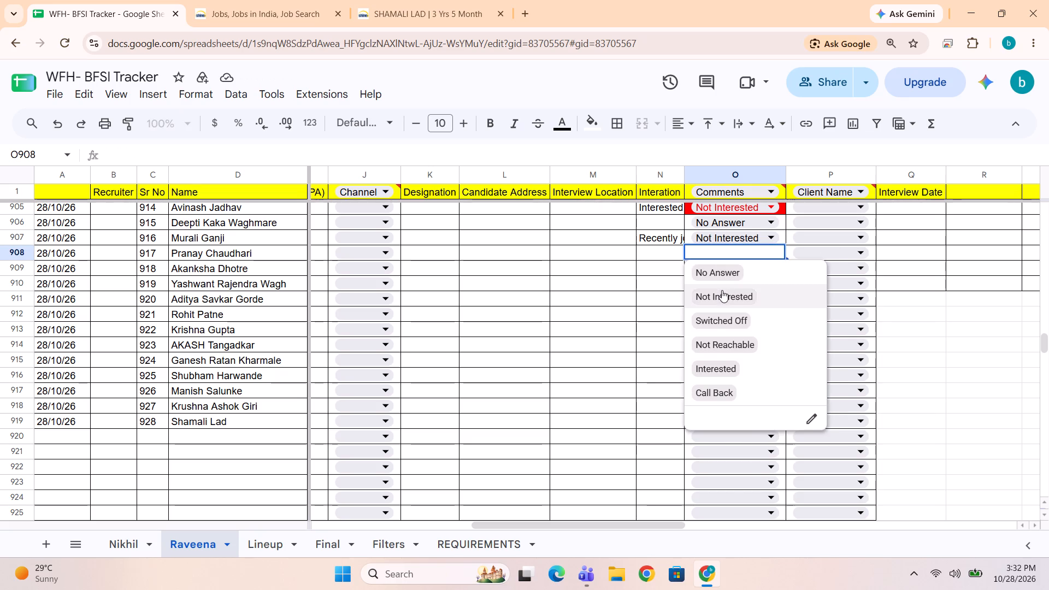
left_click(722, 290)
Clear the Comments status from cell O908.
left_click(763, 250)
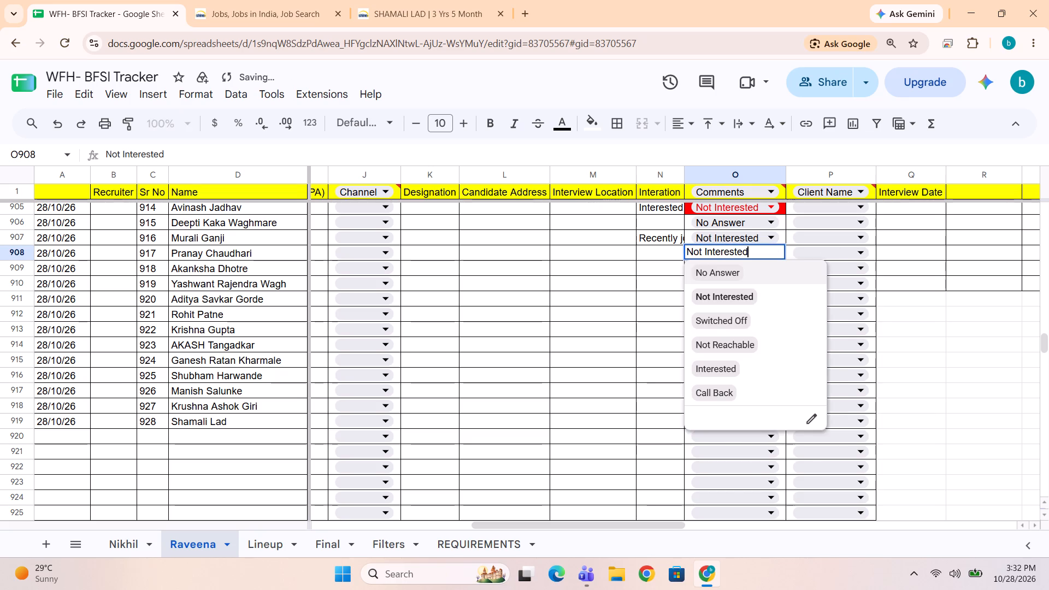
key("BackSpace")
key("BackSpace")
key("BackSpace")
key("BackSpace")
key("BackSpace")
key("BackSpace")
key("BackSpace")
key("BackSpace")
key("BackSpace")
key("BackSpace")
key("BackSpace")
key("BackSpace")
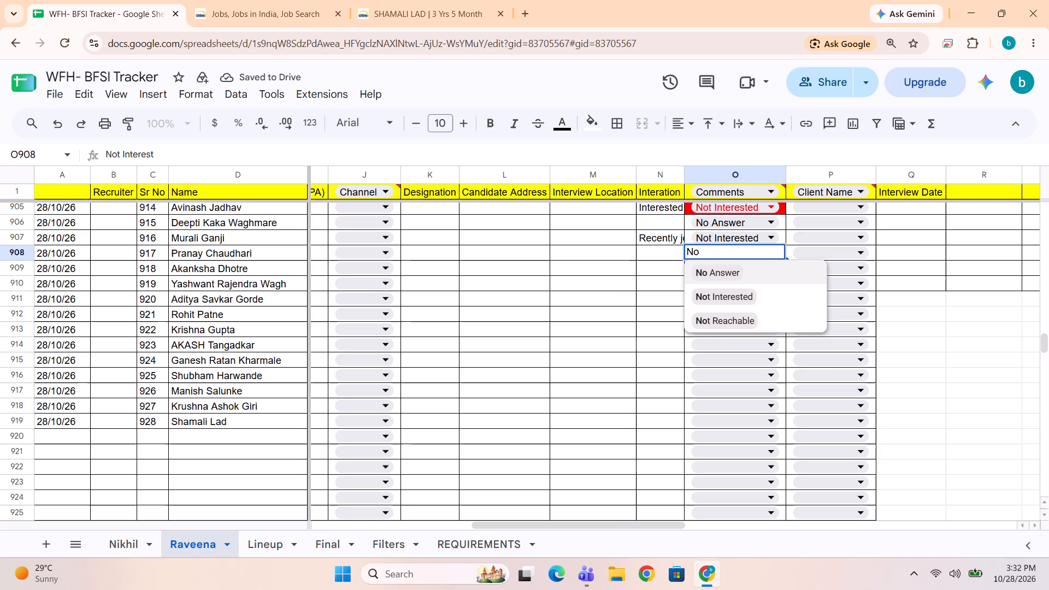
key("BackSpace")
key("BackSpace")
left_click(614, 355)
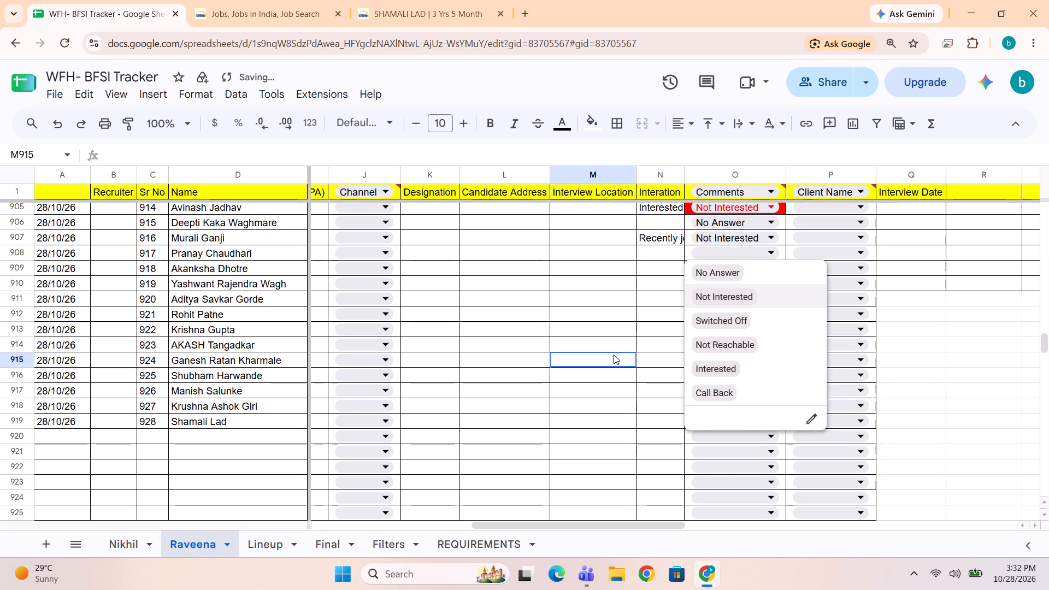
Set the Comments status in cell O908 to No Answer.
scroll(614, 355, "down", 1)
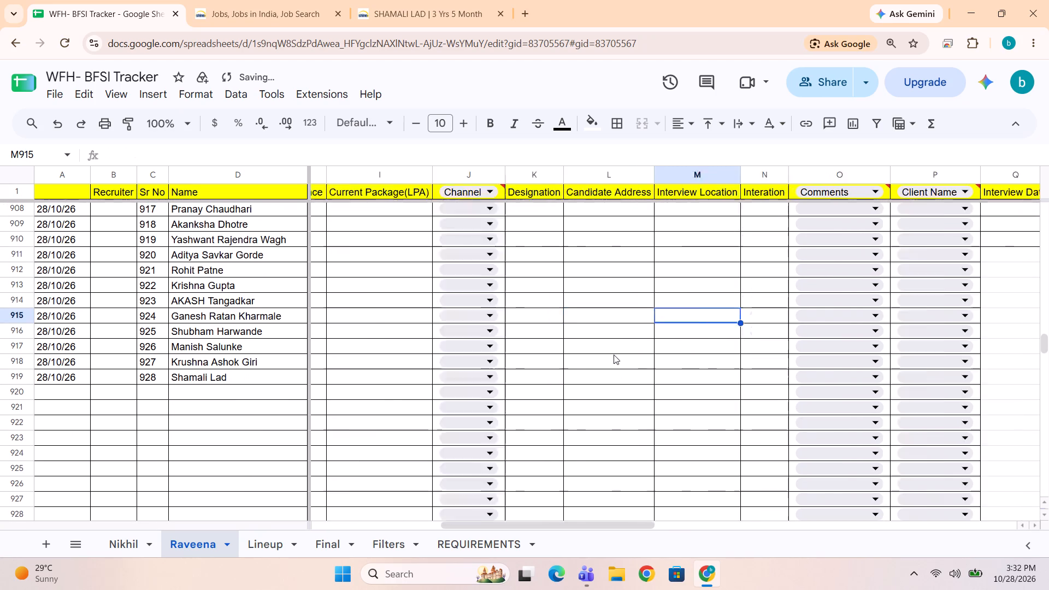
scroll(614, 355, "down", 1)
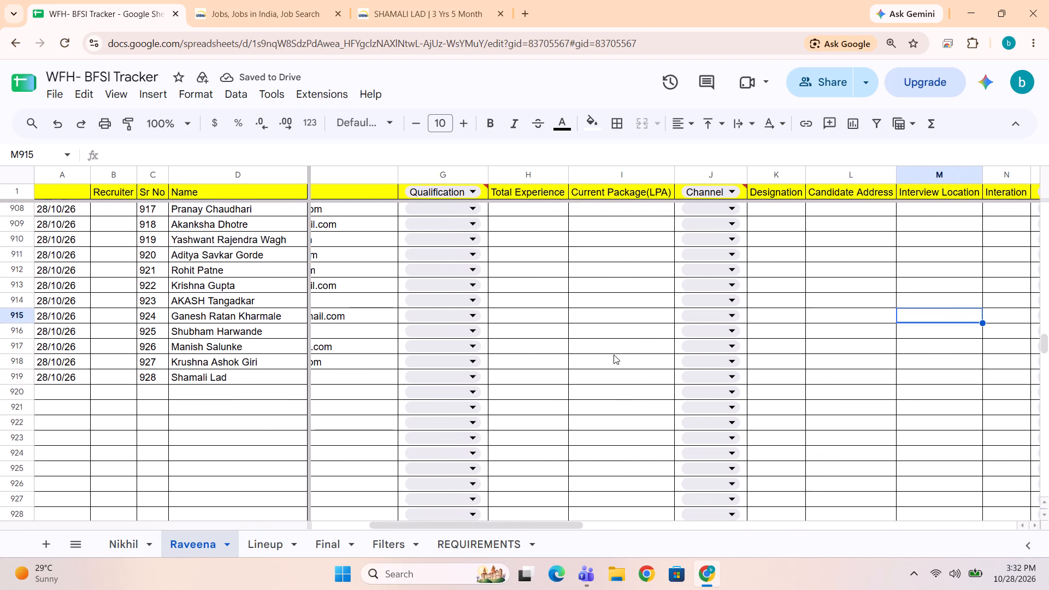
scroll(614, 355, "left", 3)
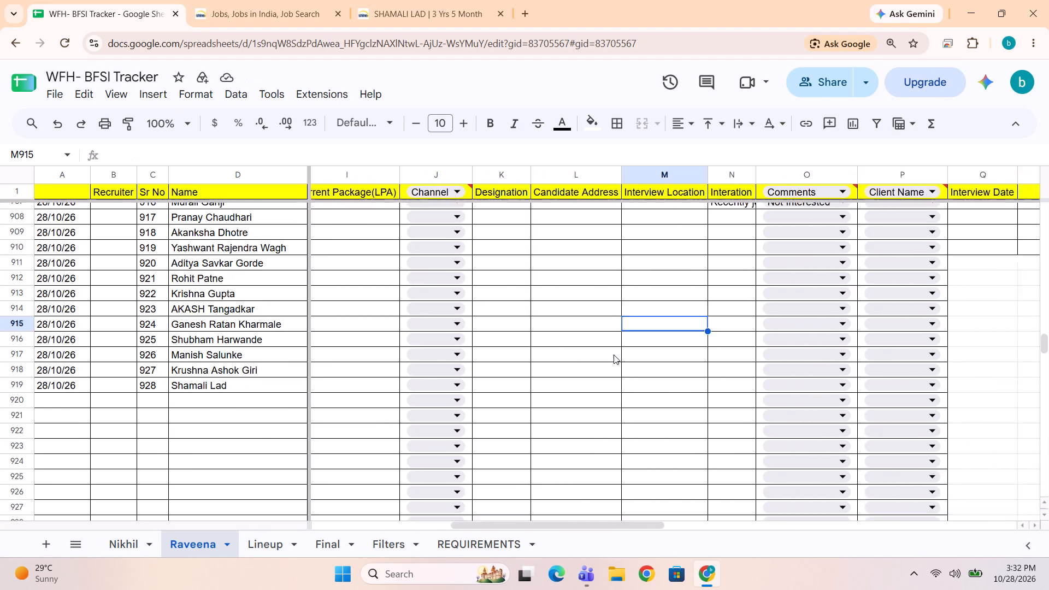
scroll(614, 355, "left", 3)
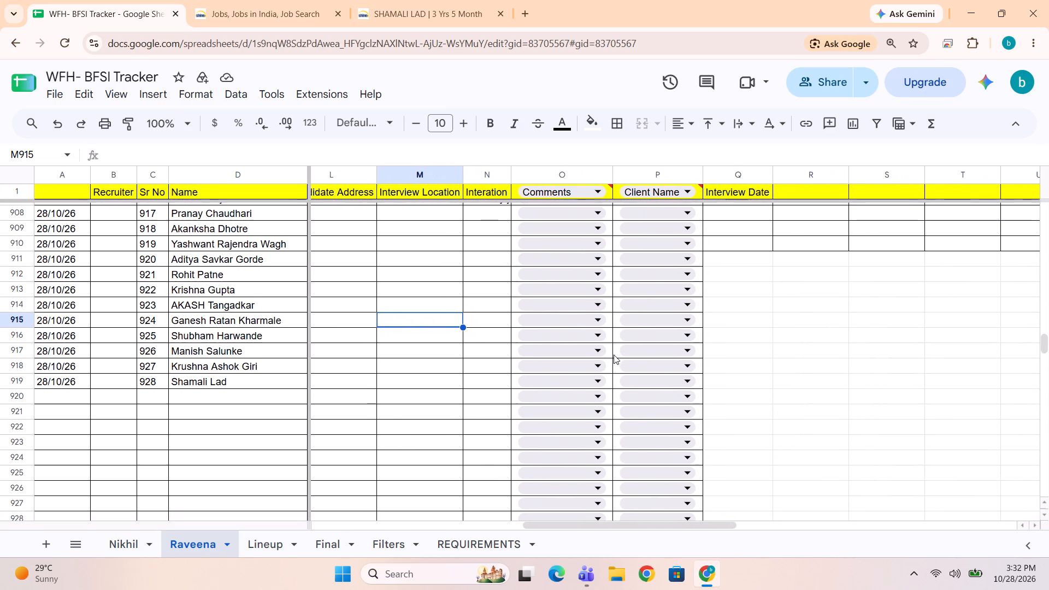
scroll(614, 355, "left", 2)
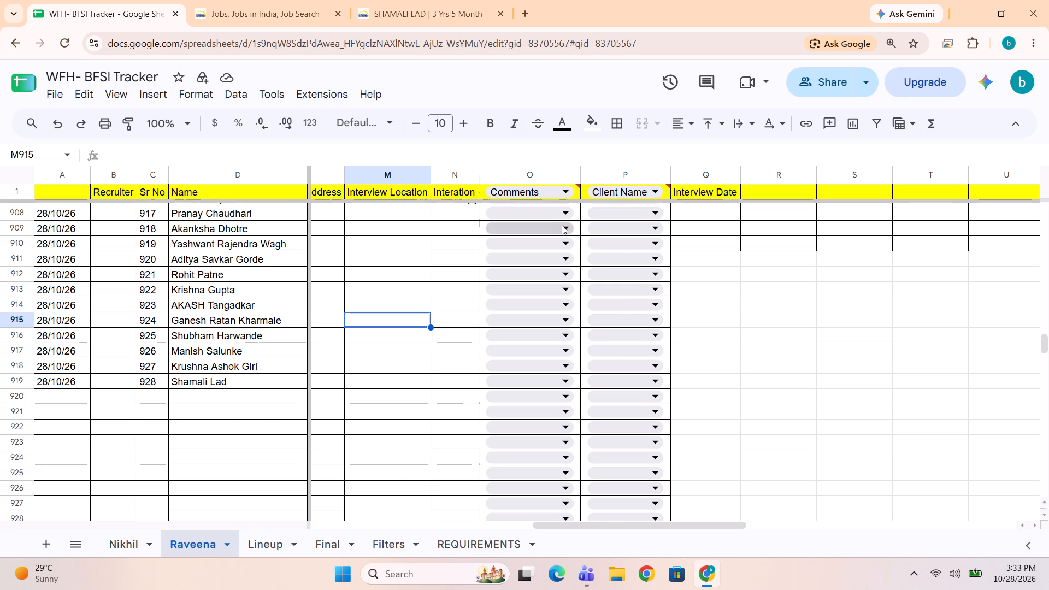
left_click(546, 214)
left_click(524, 230)
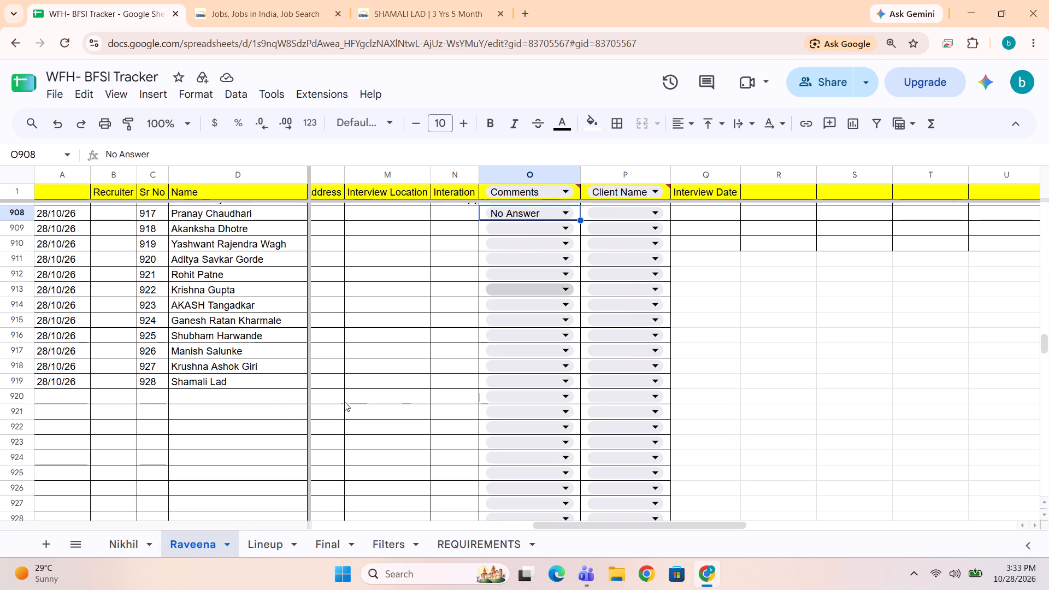
Select the entire row 905 of the Raveena sheet.
scroll(269, 397, "up", 1)
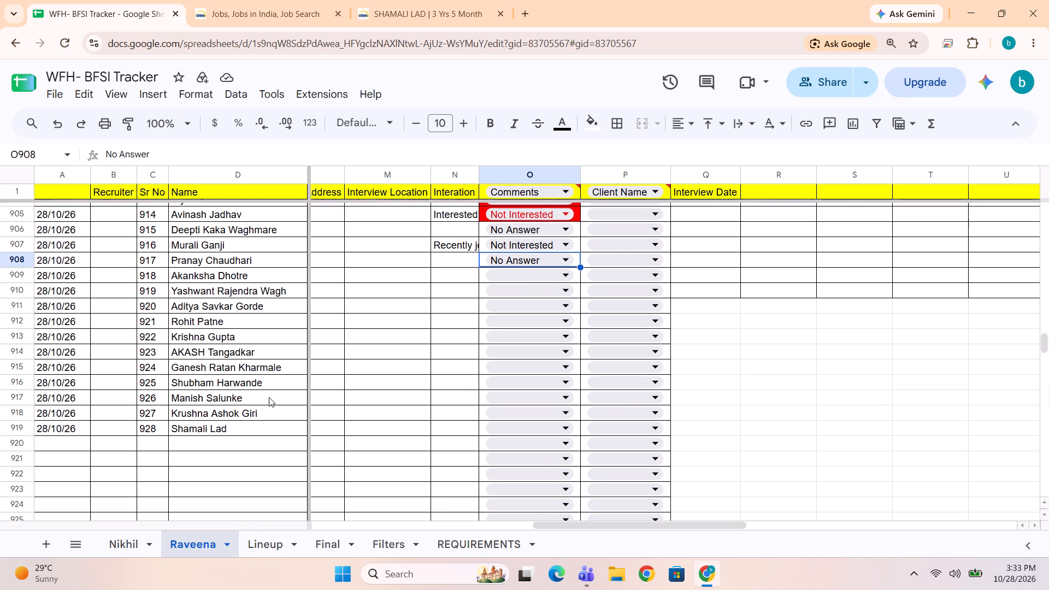
scroll(269, 397, "up", 2)
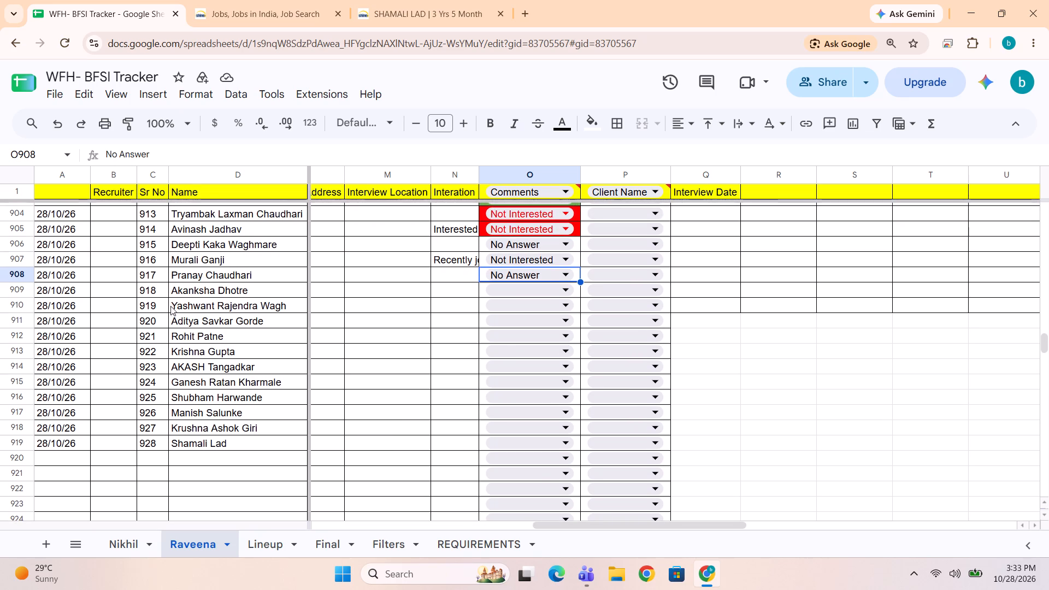
left_click(25, 229)
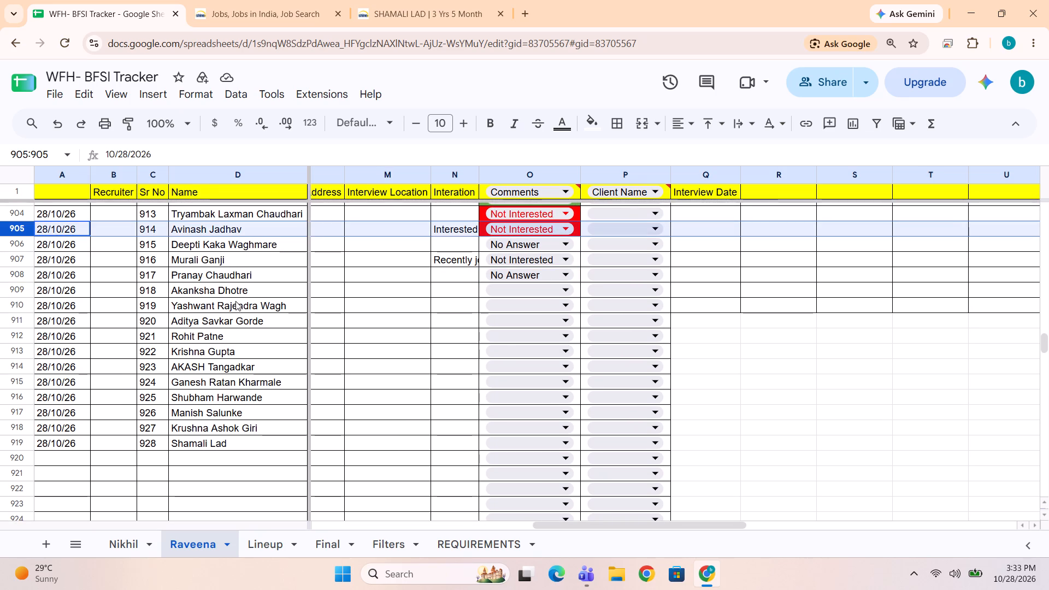
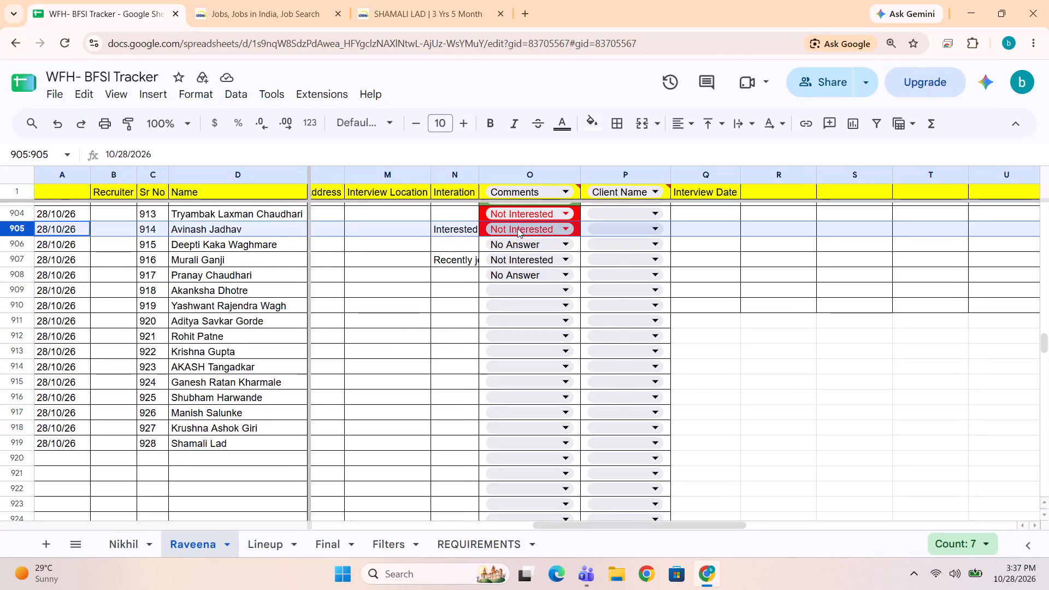
Change the Comments status in cell O905 to Interested.
left_click(517, 232)
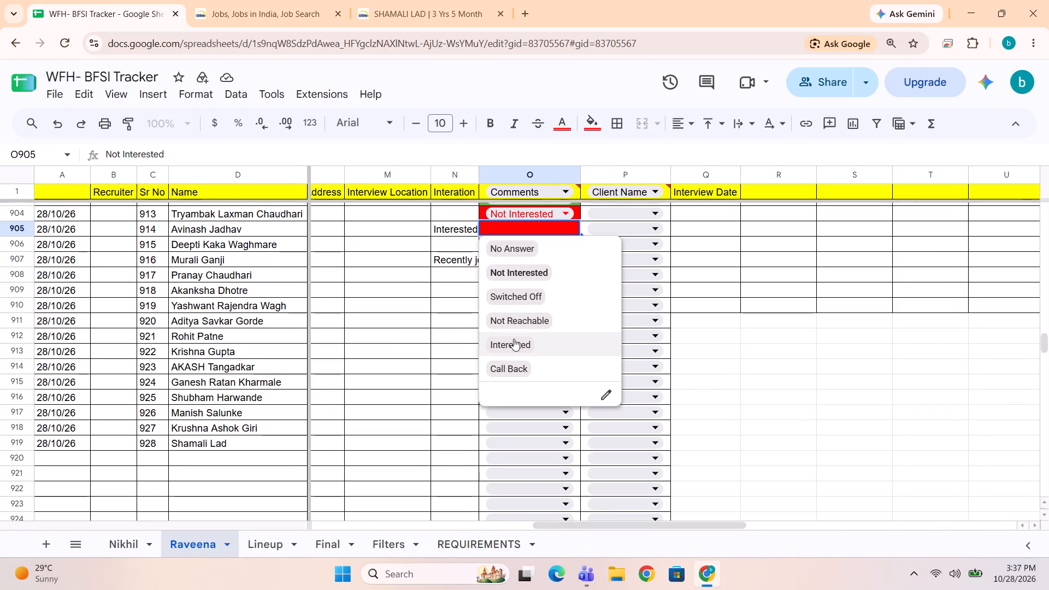
left_click(514, 339)
Clear the interaction note from cell N905.
left_click(453, 232)
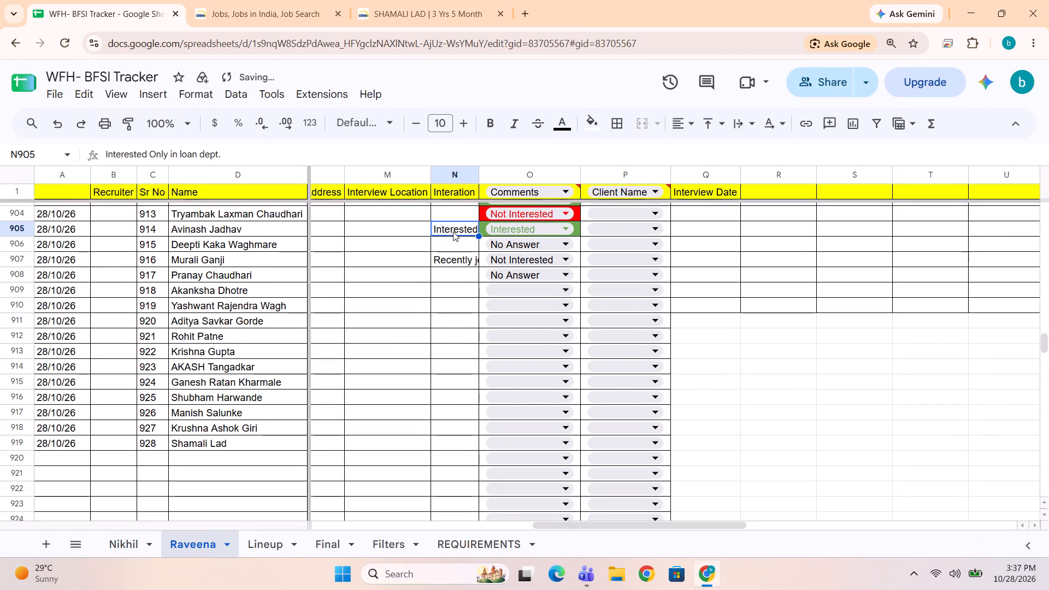
key("BackSpace")
left_click(405, 259)
Set the Channel in cell J905 to Banca.
scroll(405, 259, "right", 1)
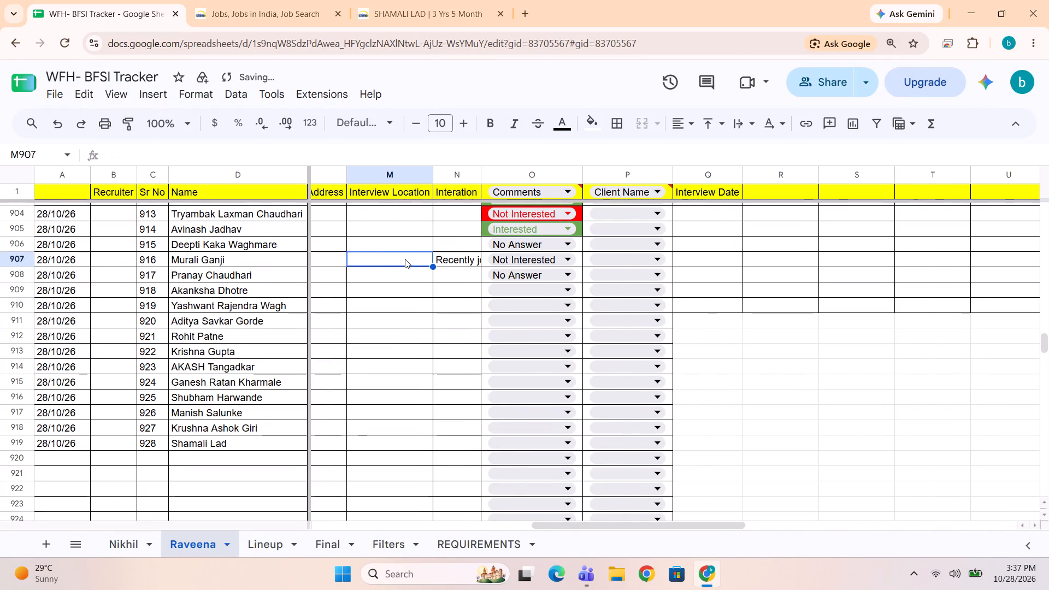
scroll(405, 259, "right", 4)
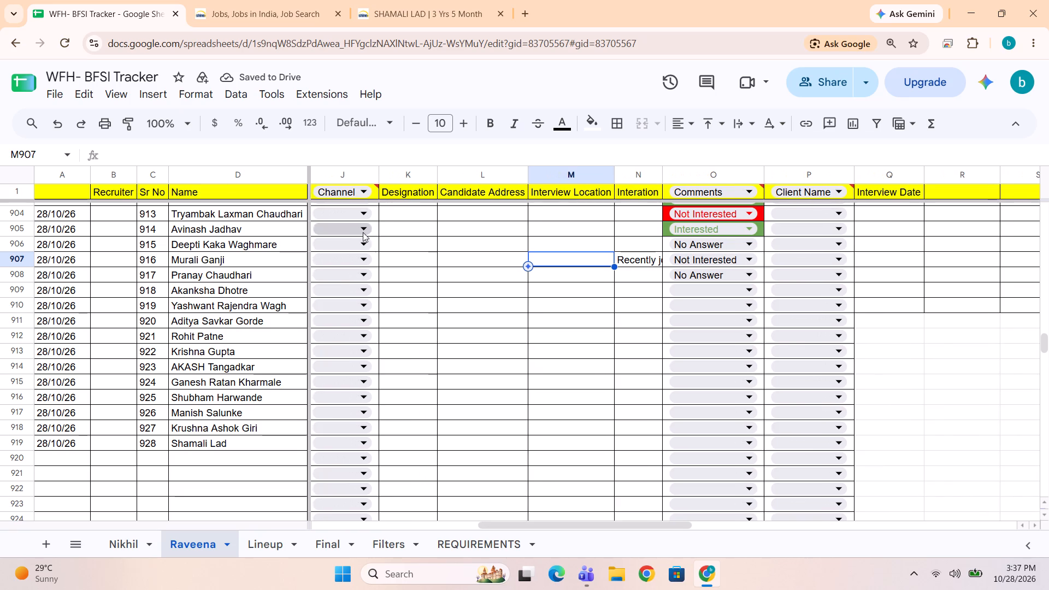
left_click(358, 229)
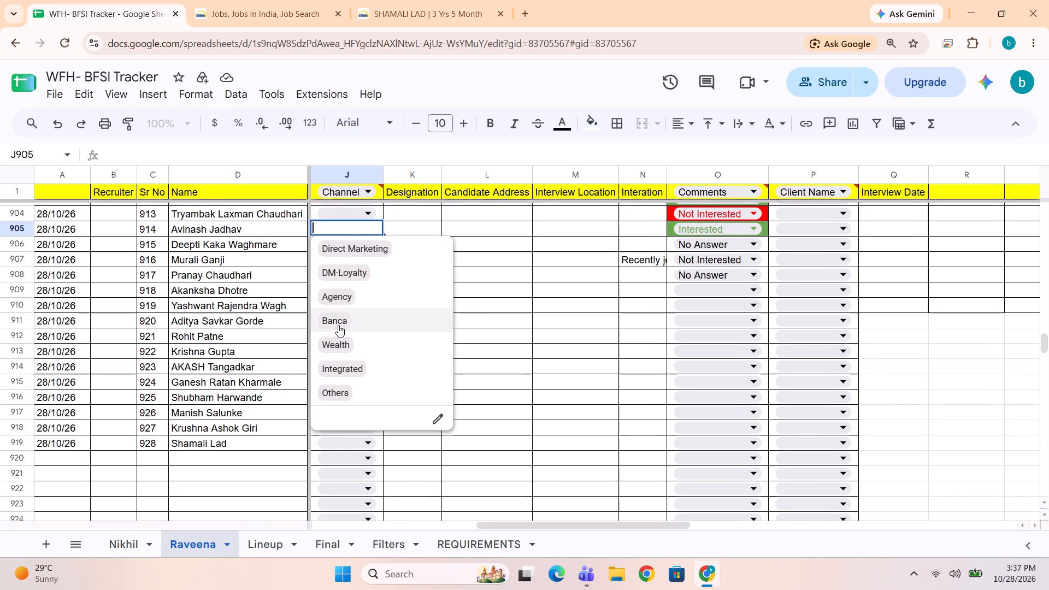
left_click(338, 325)
left_click(396, 311)
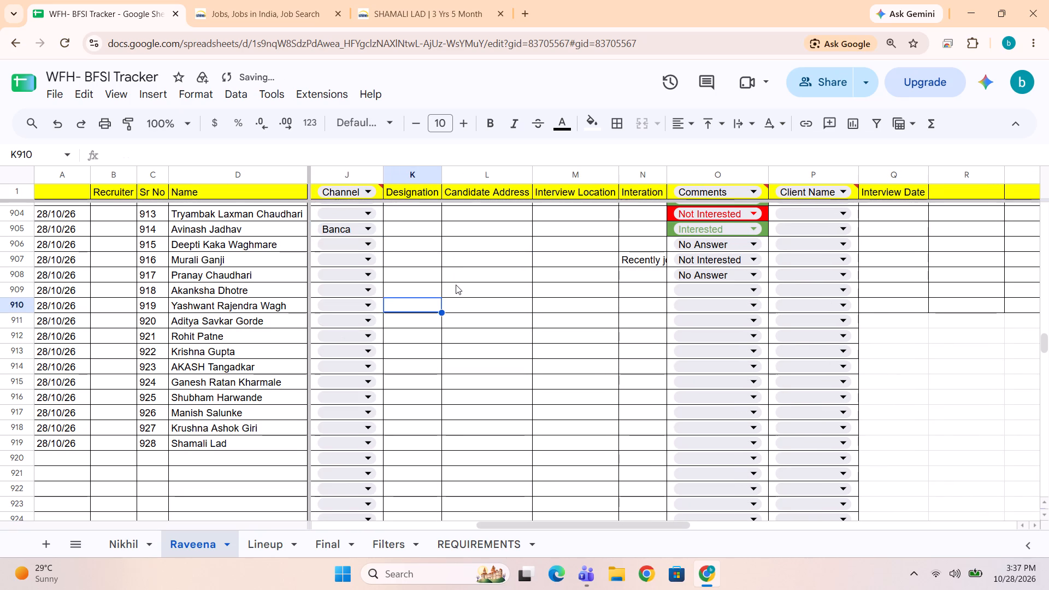
Fill in row 905 with Pune as the Candidate Address and Karadi as the Interview Location.
scroll(456, 285, "up", 1)
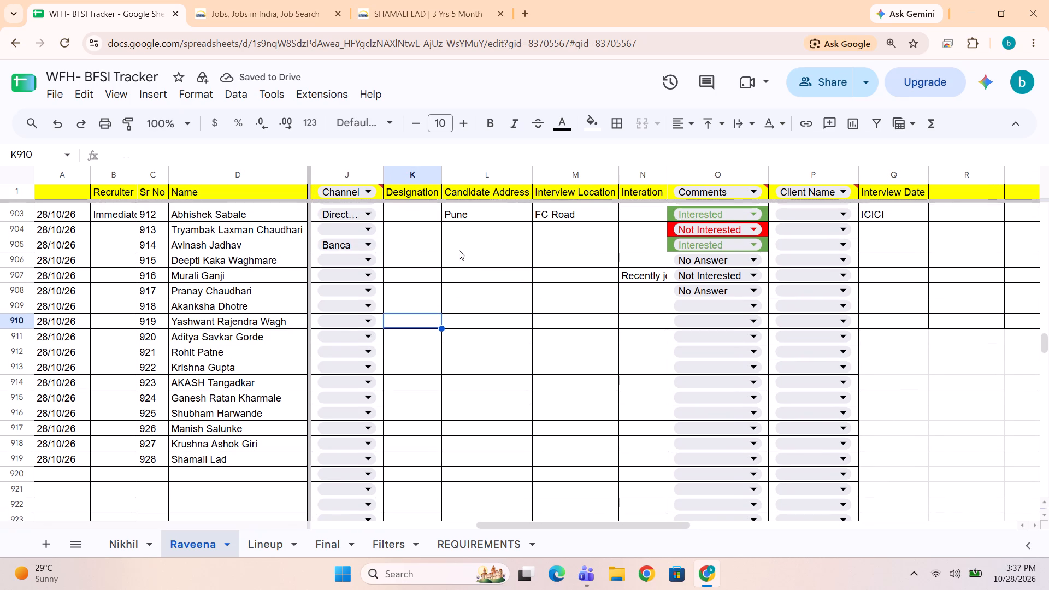
left_click(459, 247)
type("Pune")
left_click(544, 239)
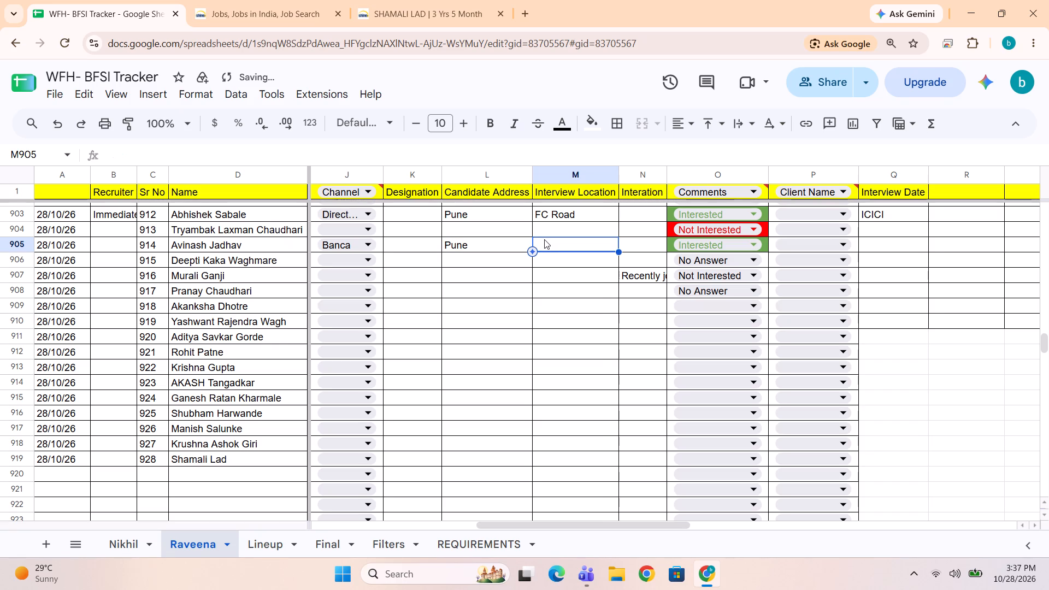
type("Karadi")
left_click(547, 288)
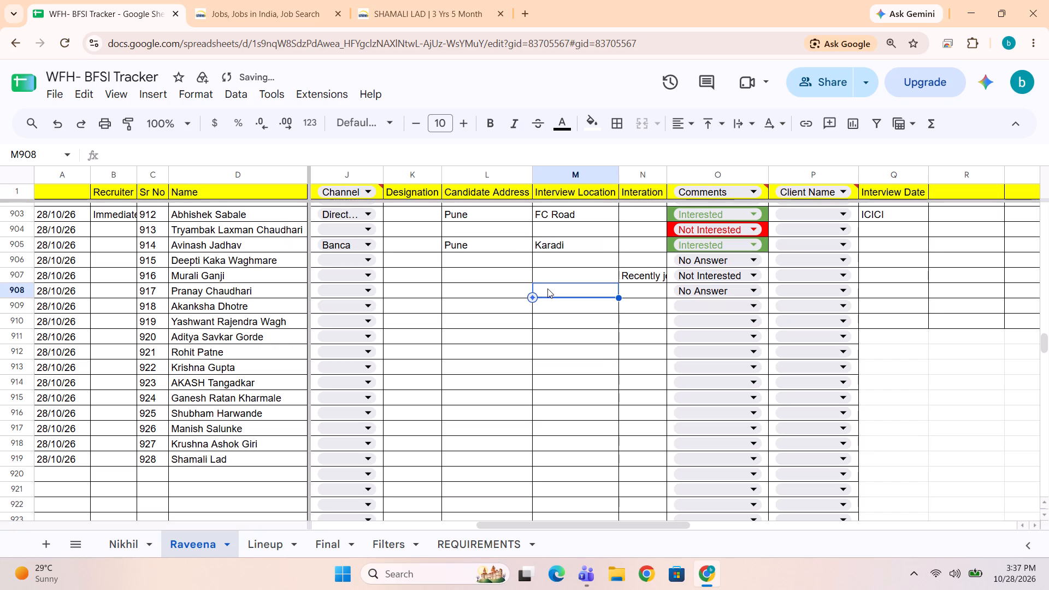
Enter 5 as the Total Experience in cell H905.
scroll(470, 306, "right", 2)
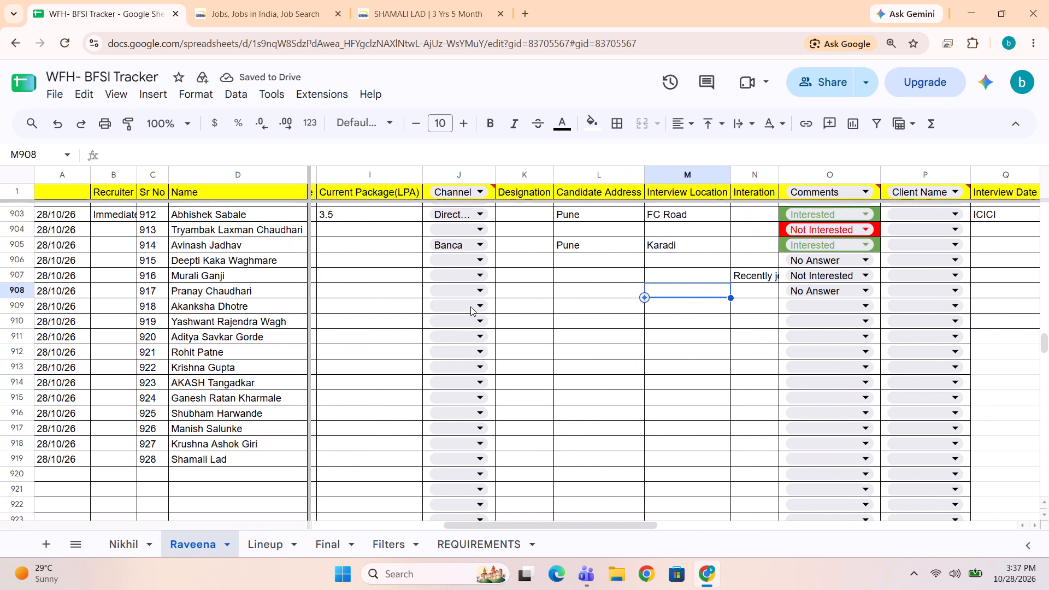
scroll(470, 306, "right", 1)
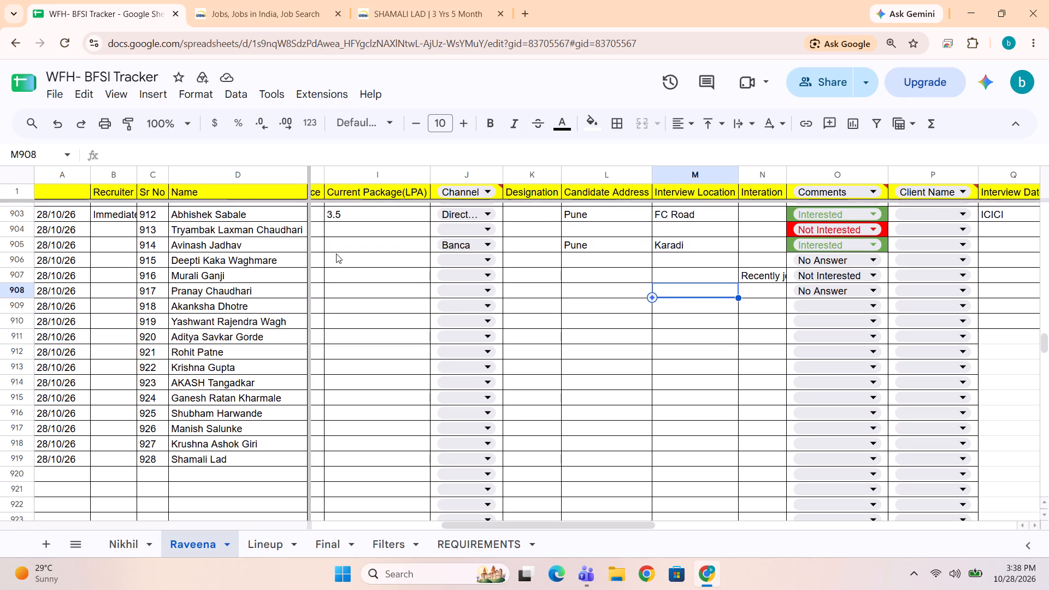
scroll(336, 253, "right", 1)
left_click(323, 243)
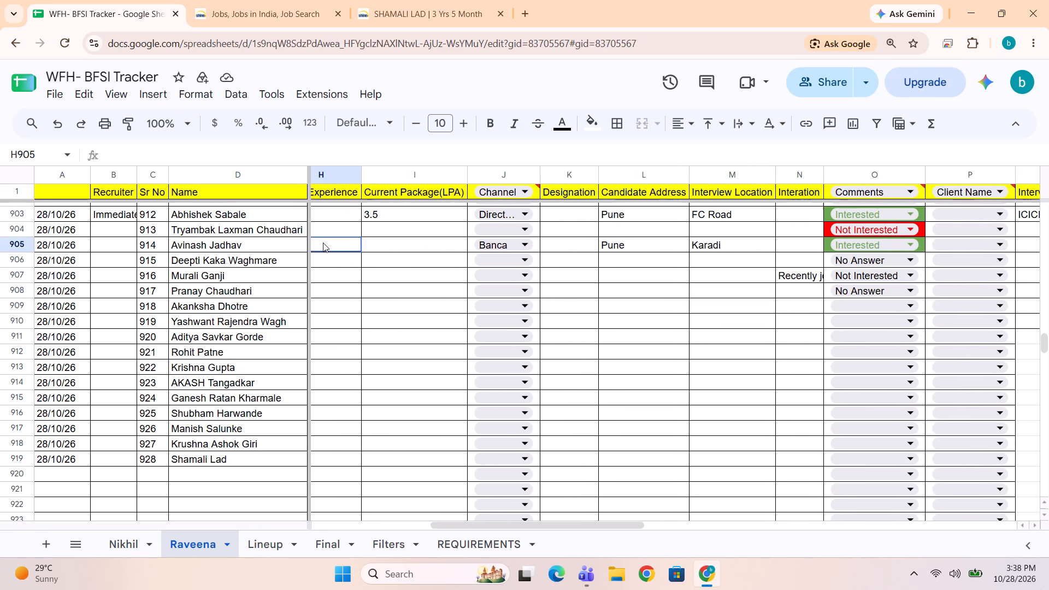
key("5")
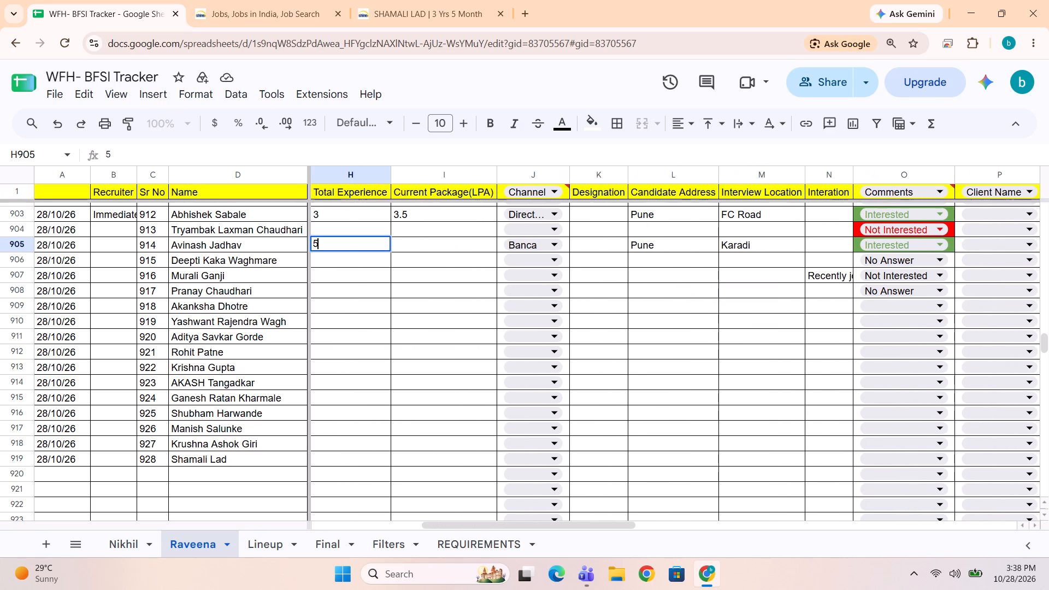
left_click(423, 252)
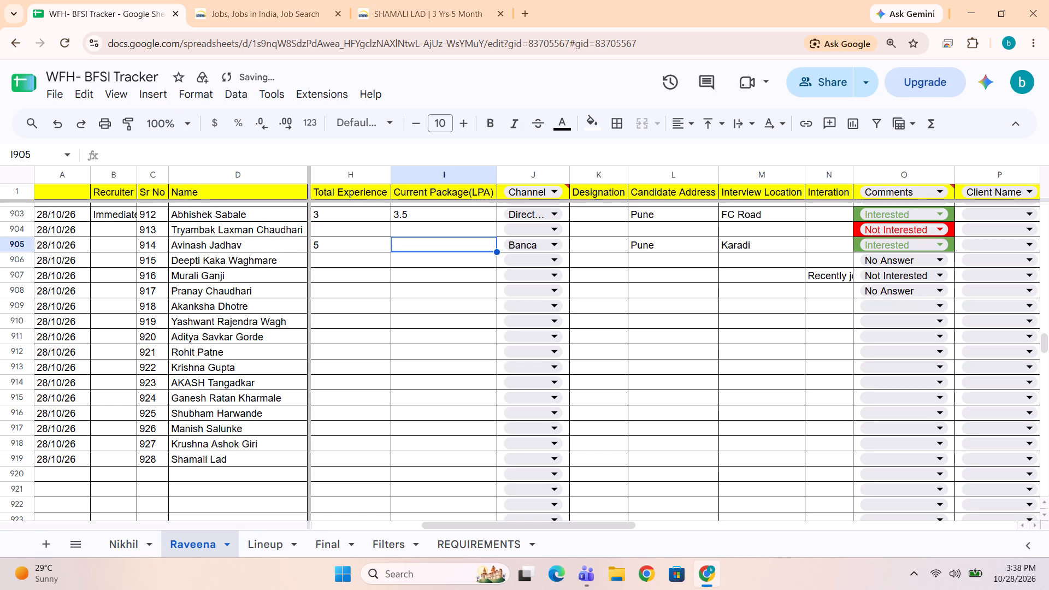